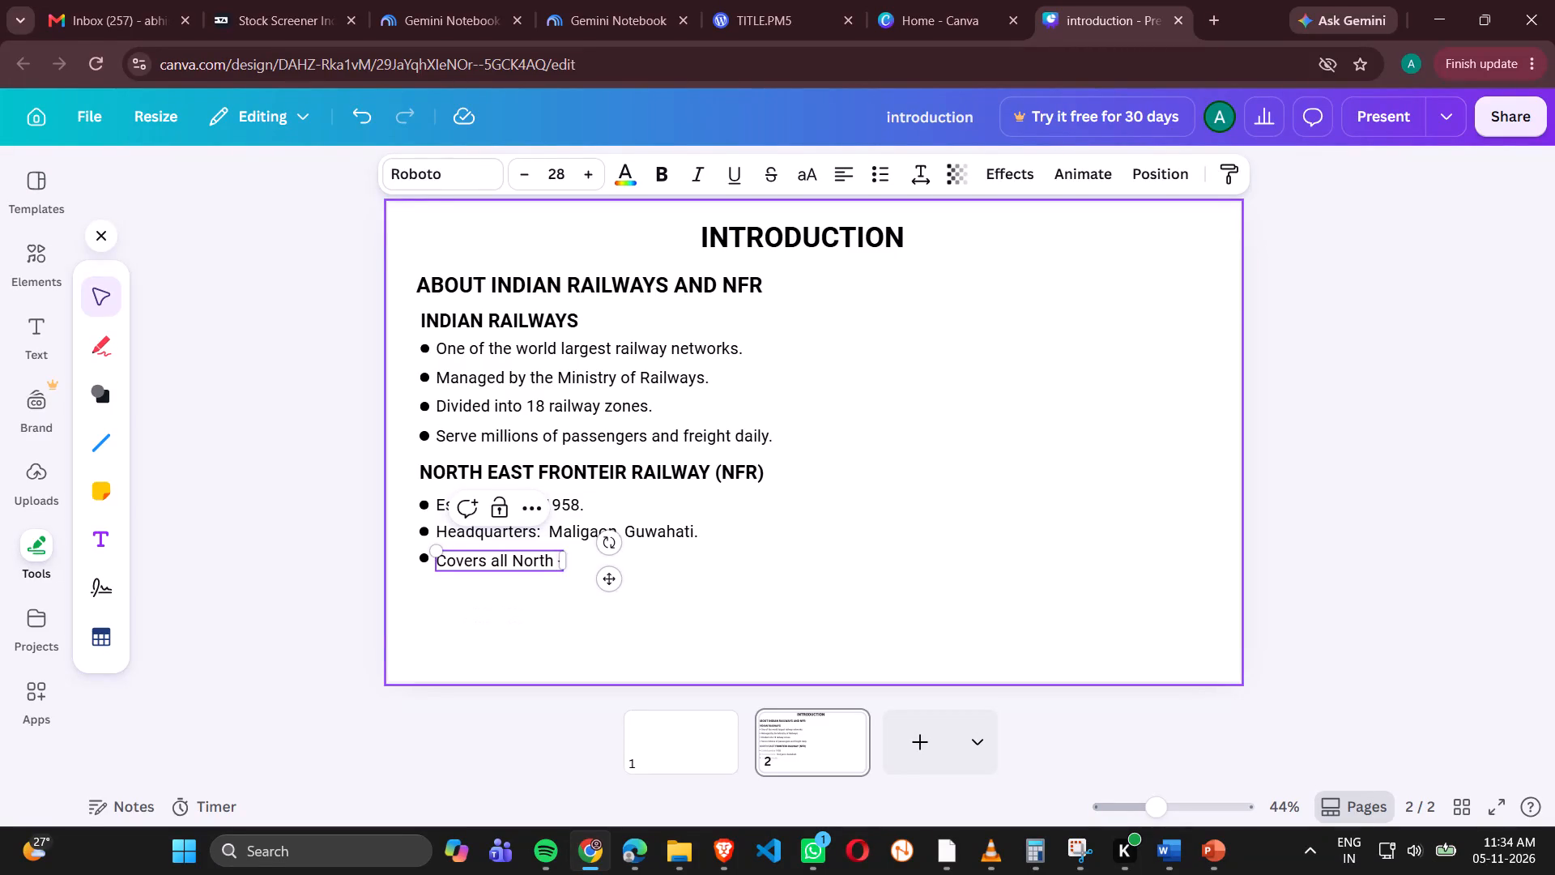
# Continue the third bullet under North East Fronteir Railway (NFR) so it reads "Covers all North-Eastern states and part of".
pyautogui.press('BackSpace')
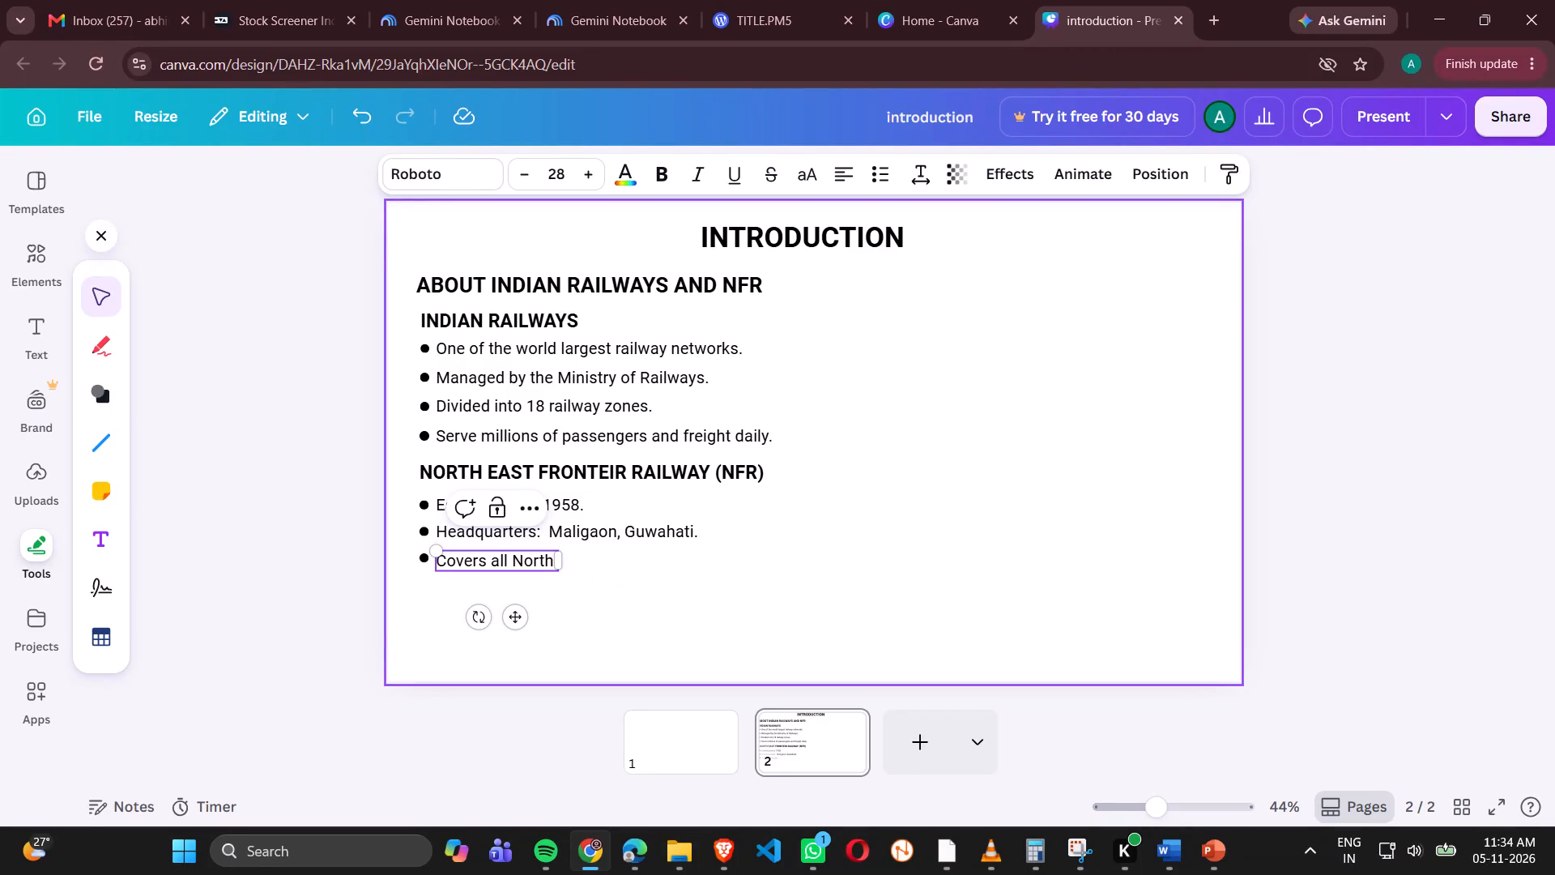
pyautogui.press('-')
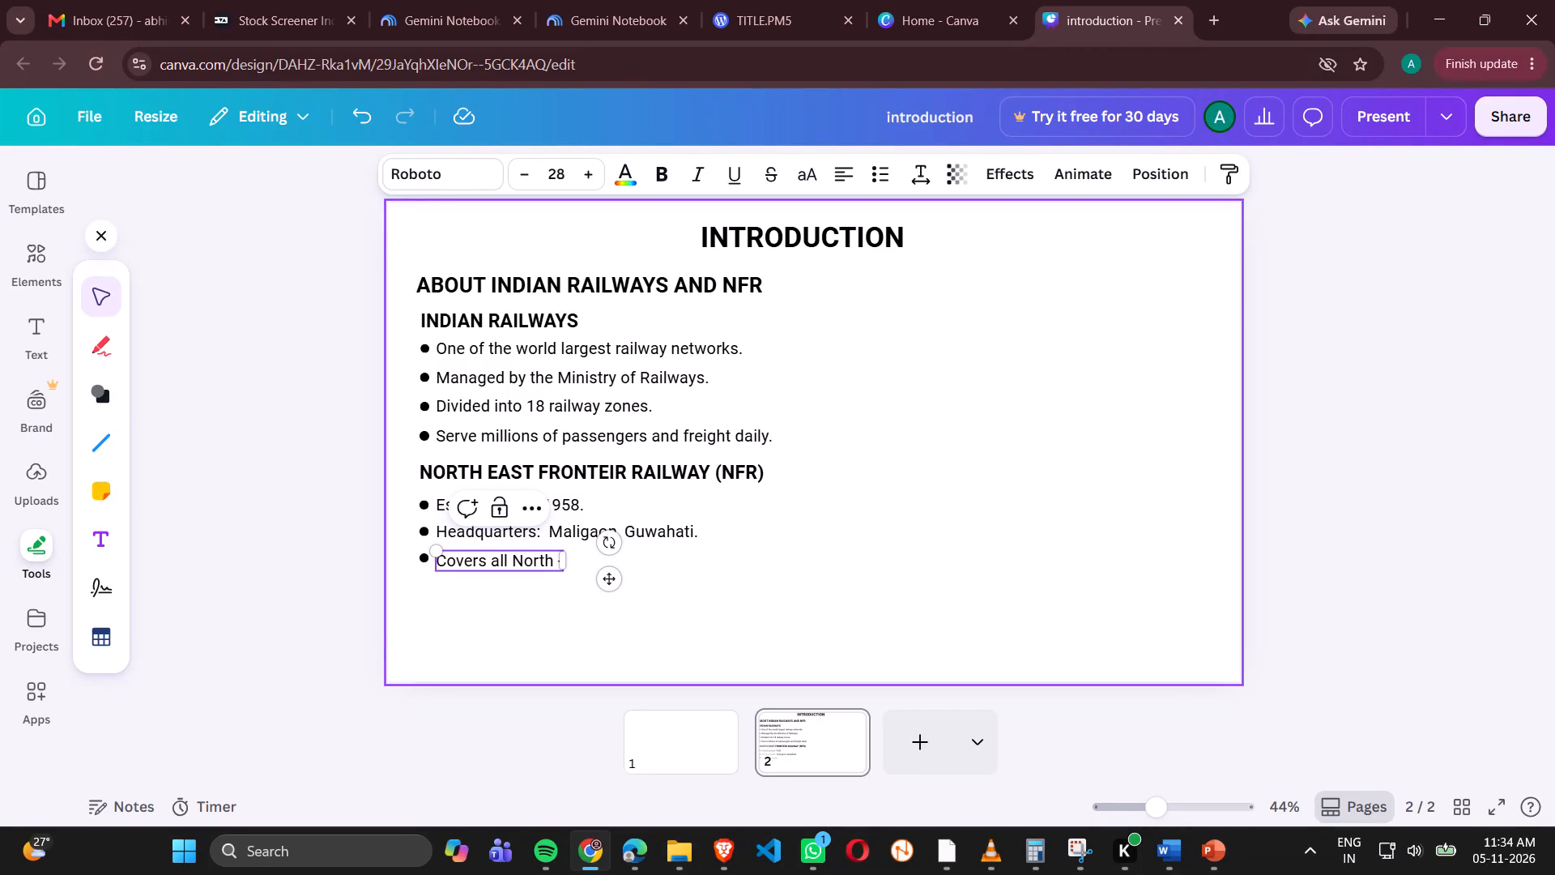
pyautogui.press('BackSpace')
pyautogui.press('BackSpace')
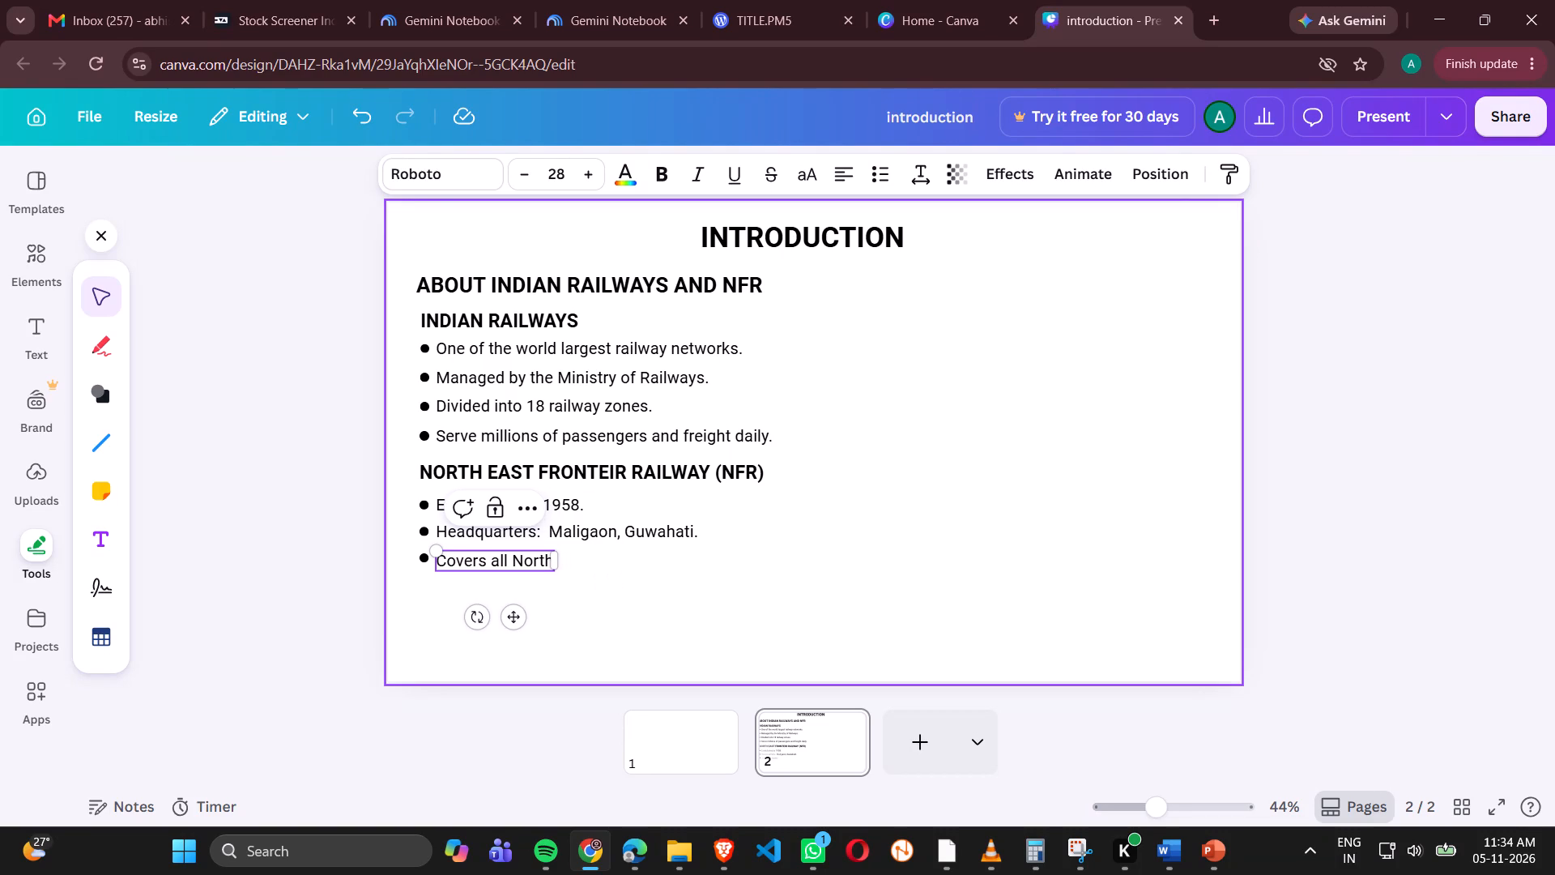
pyautogui.press('-')
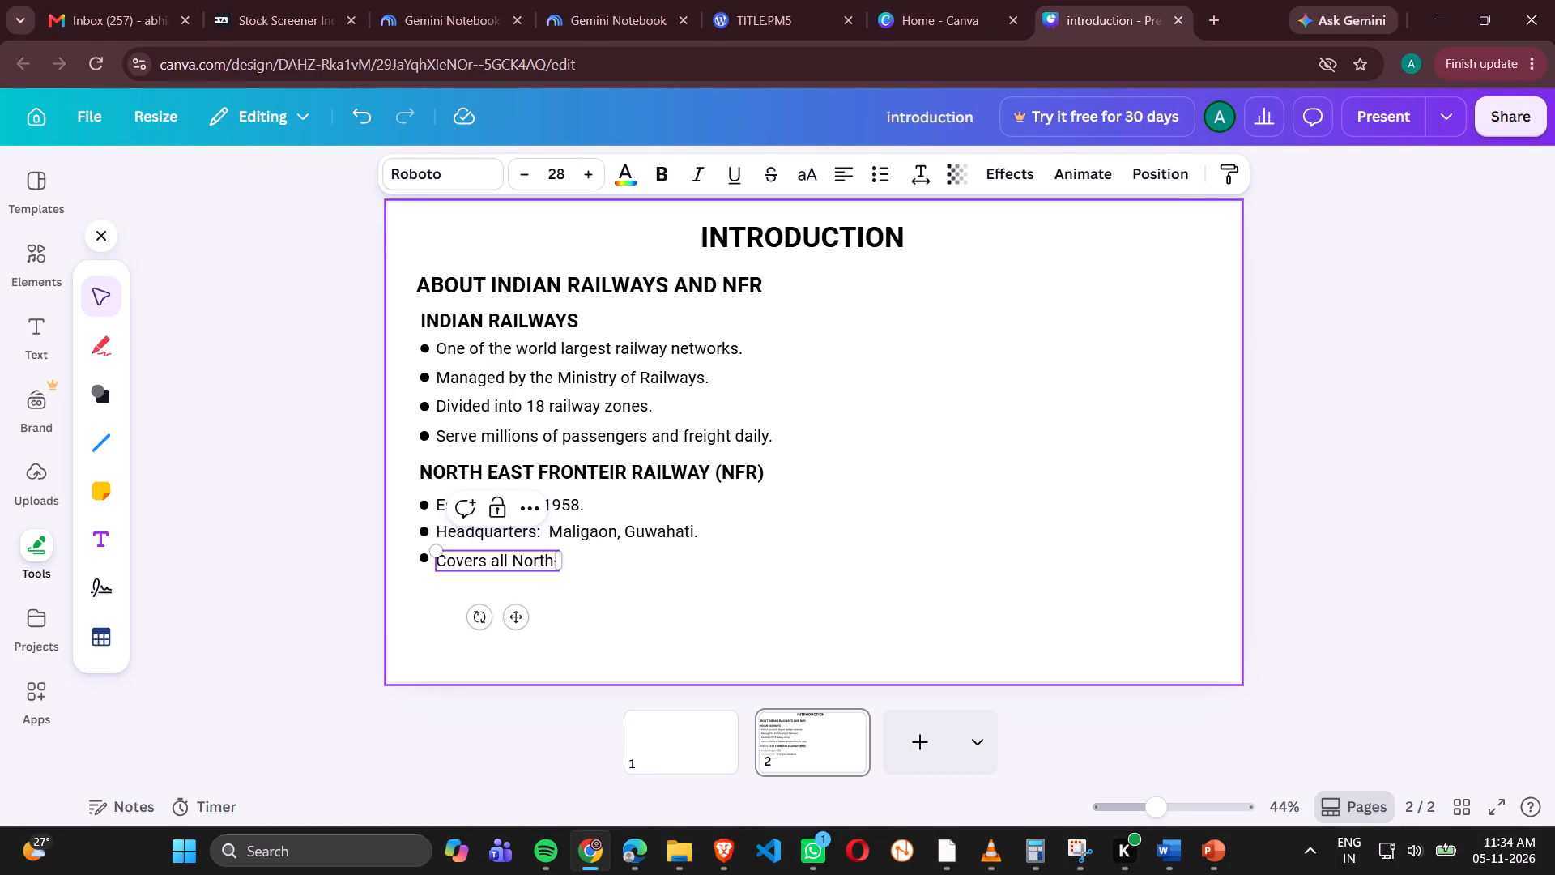
pyautogui.write('aster')
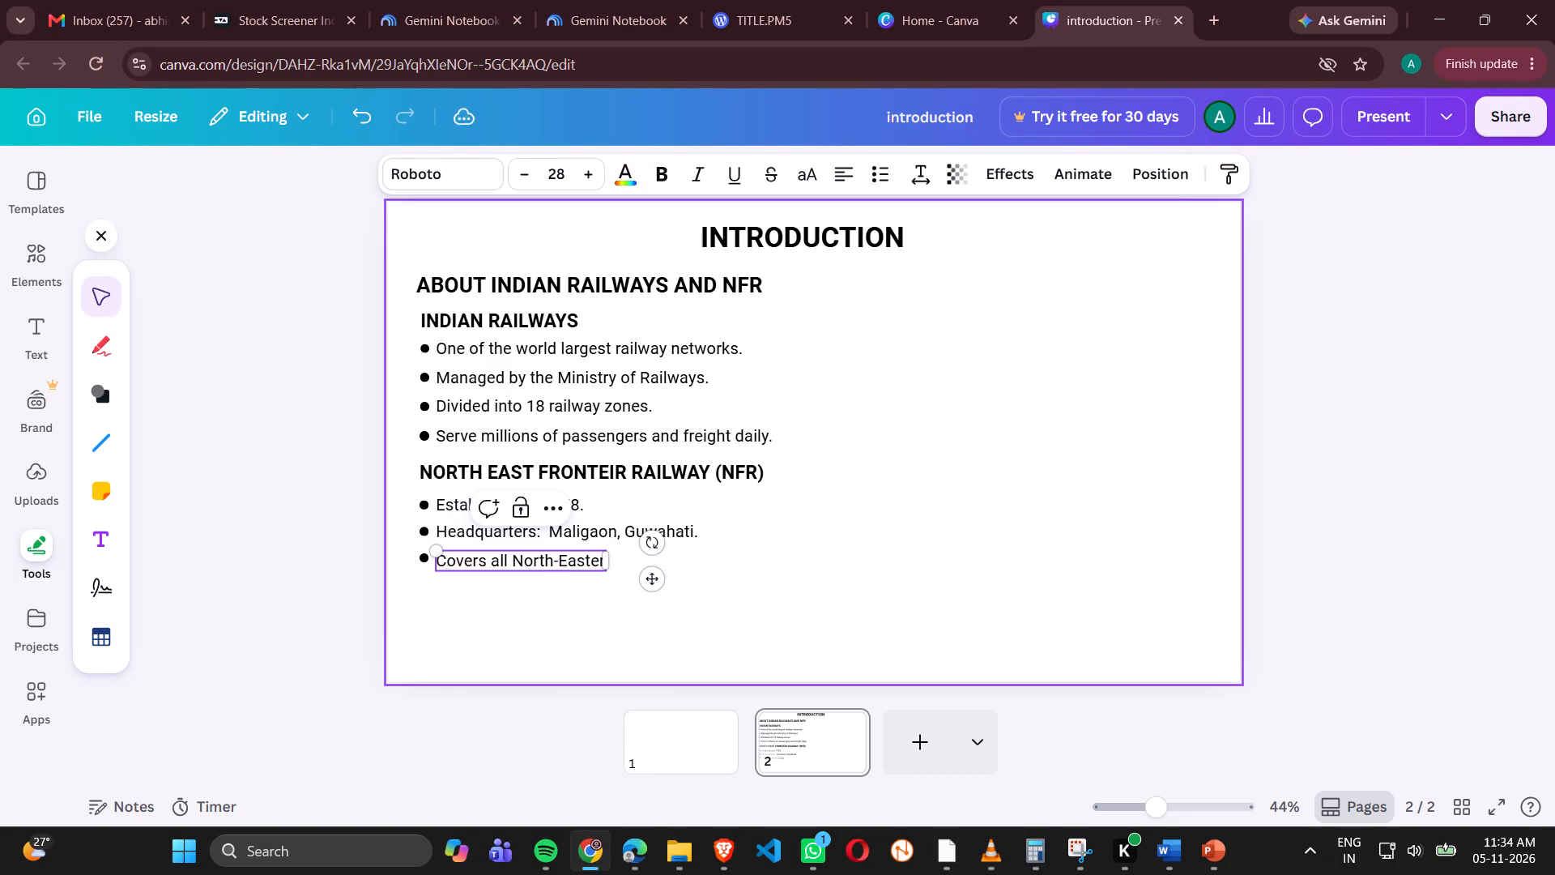
pyautogui.write('n')
pyautogui.press('space')
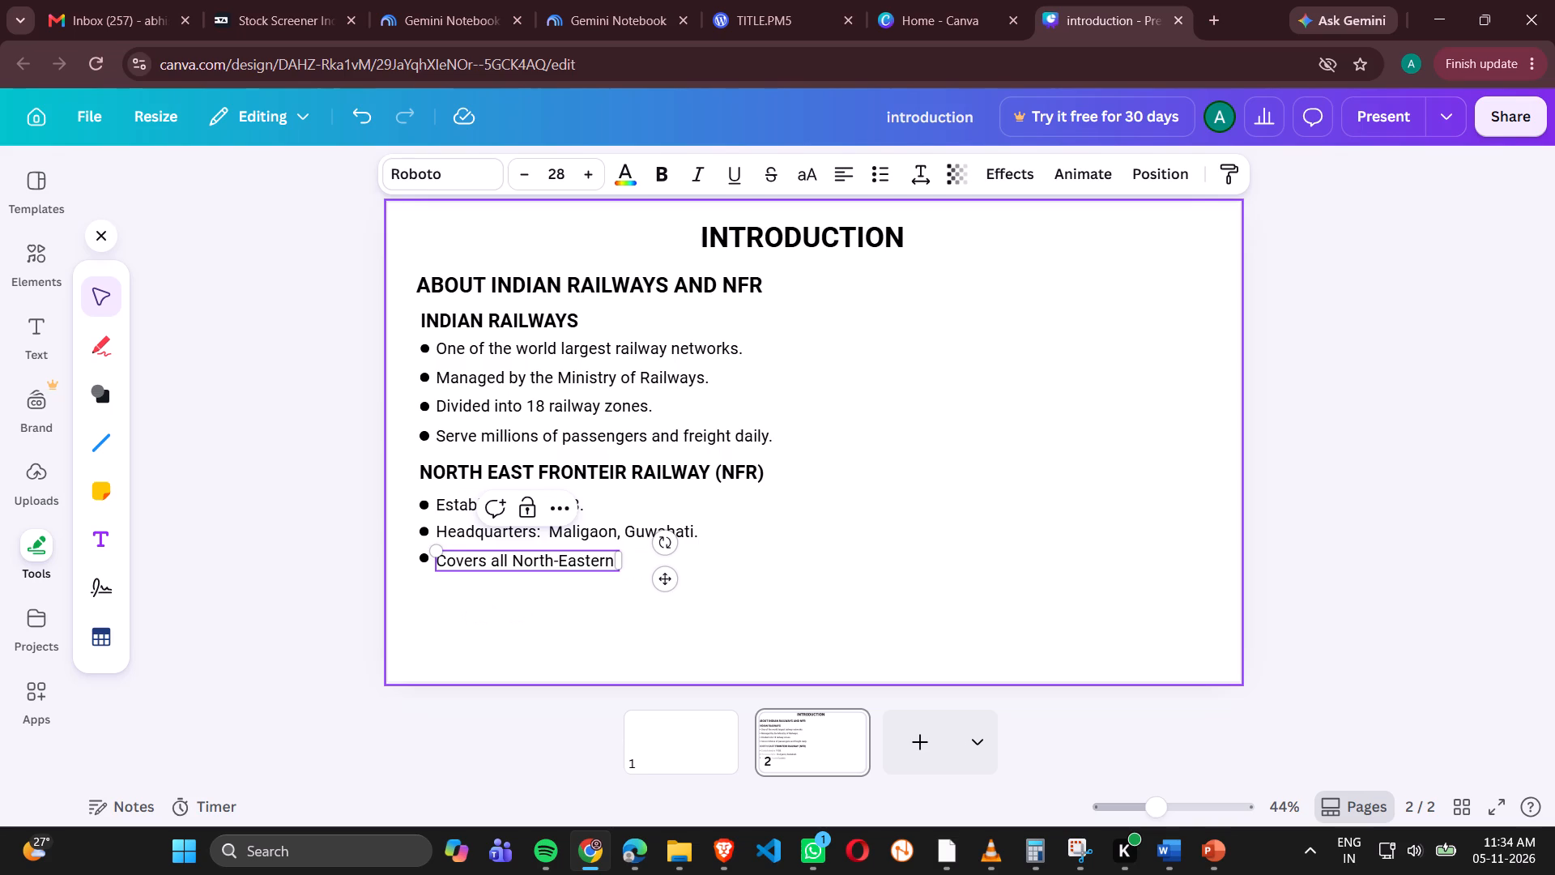
pyautogui.press('s')
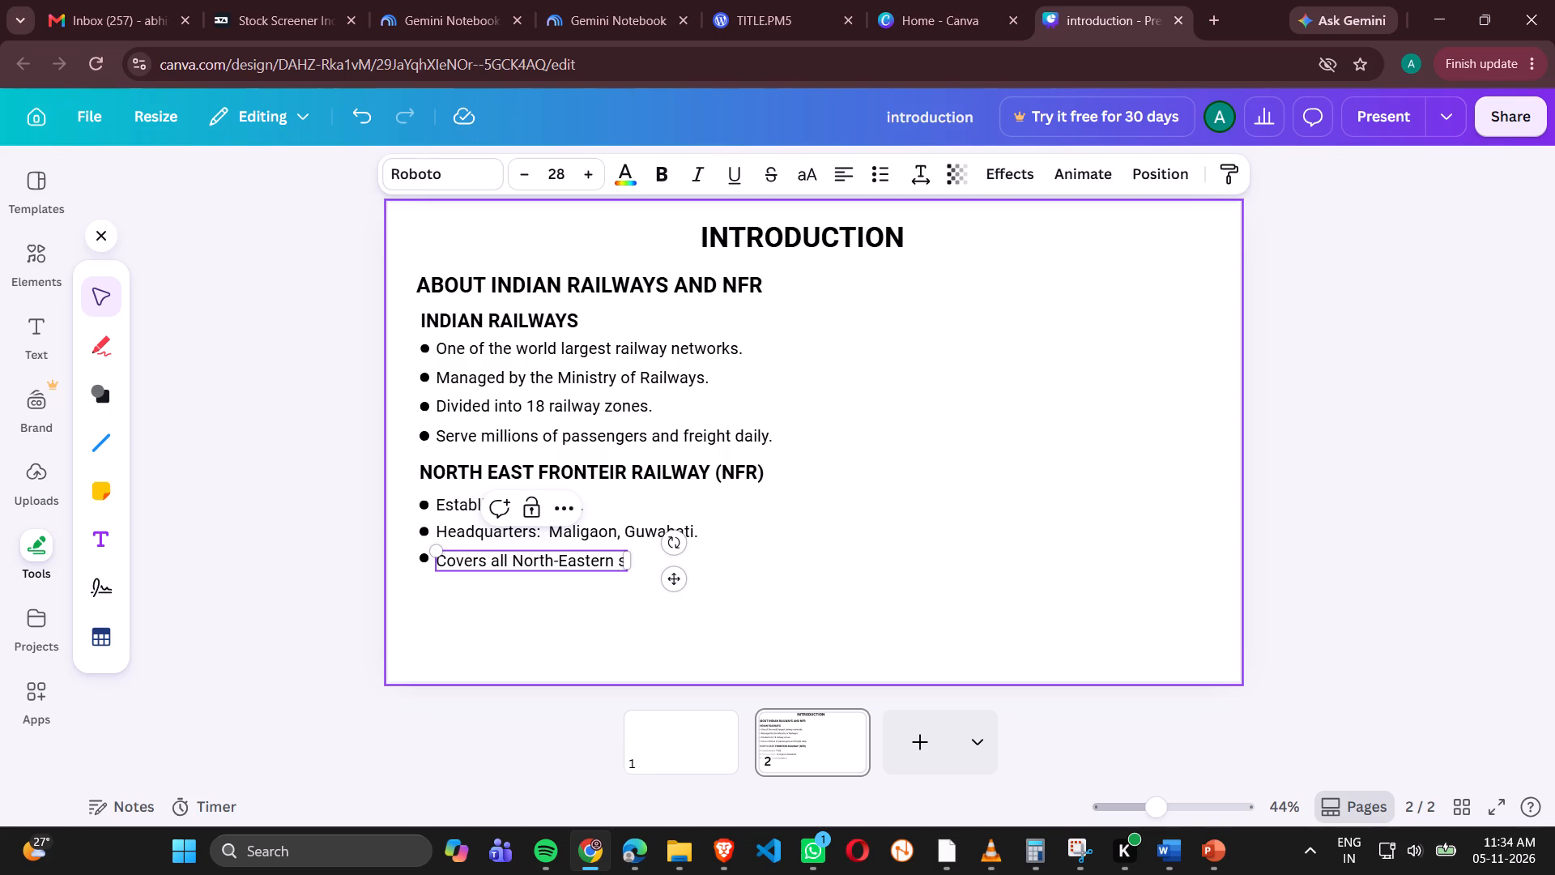
pyautogui.write('tat')
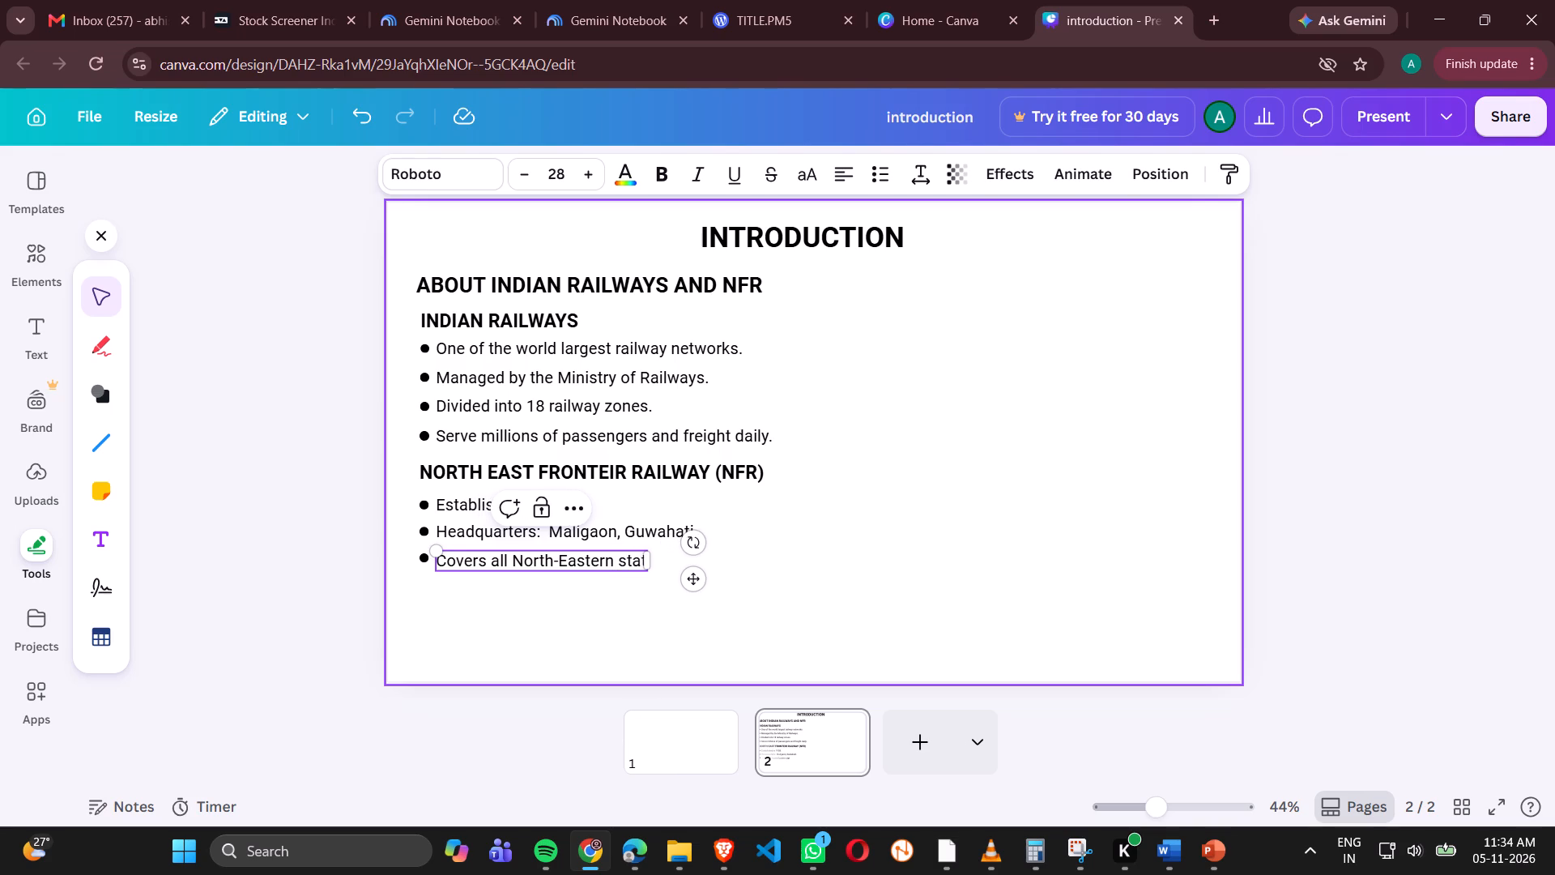
pyautogui.write('es')
pyautogui.press('space')
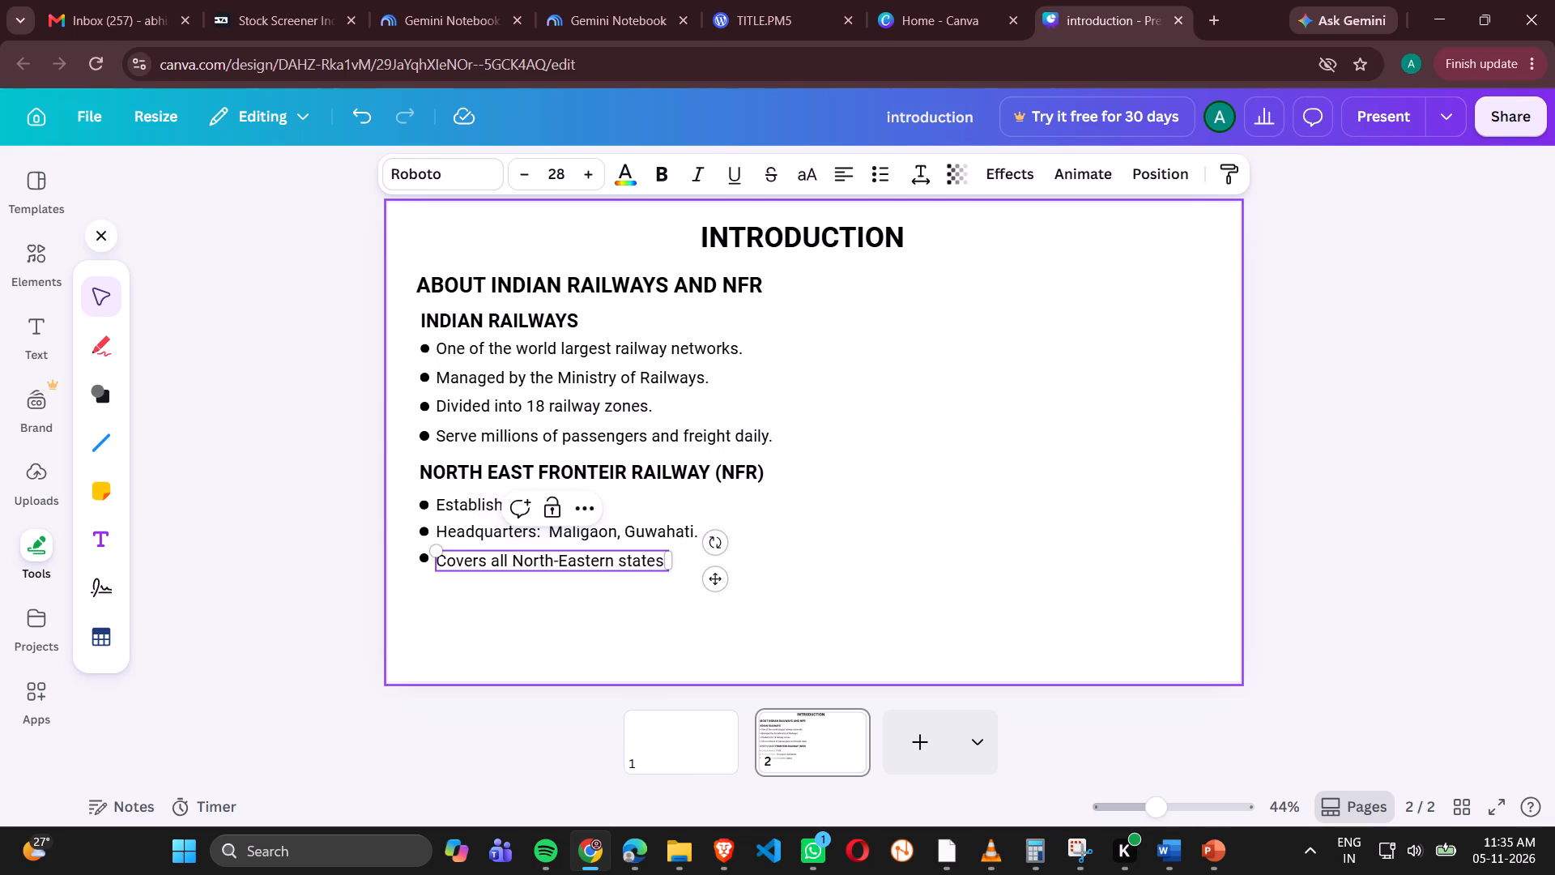
pyautogui.write('and part')
pyautogui.press('space')
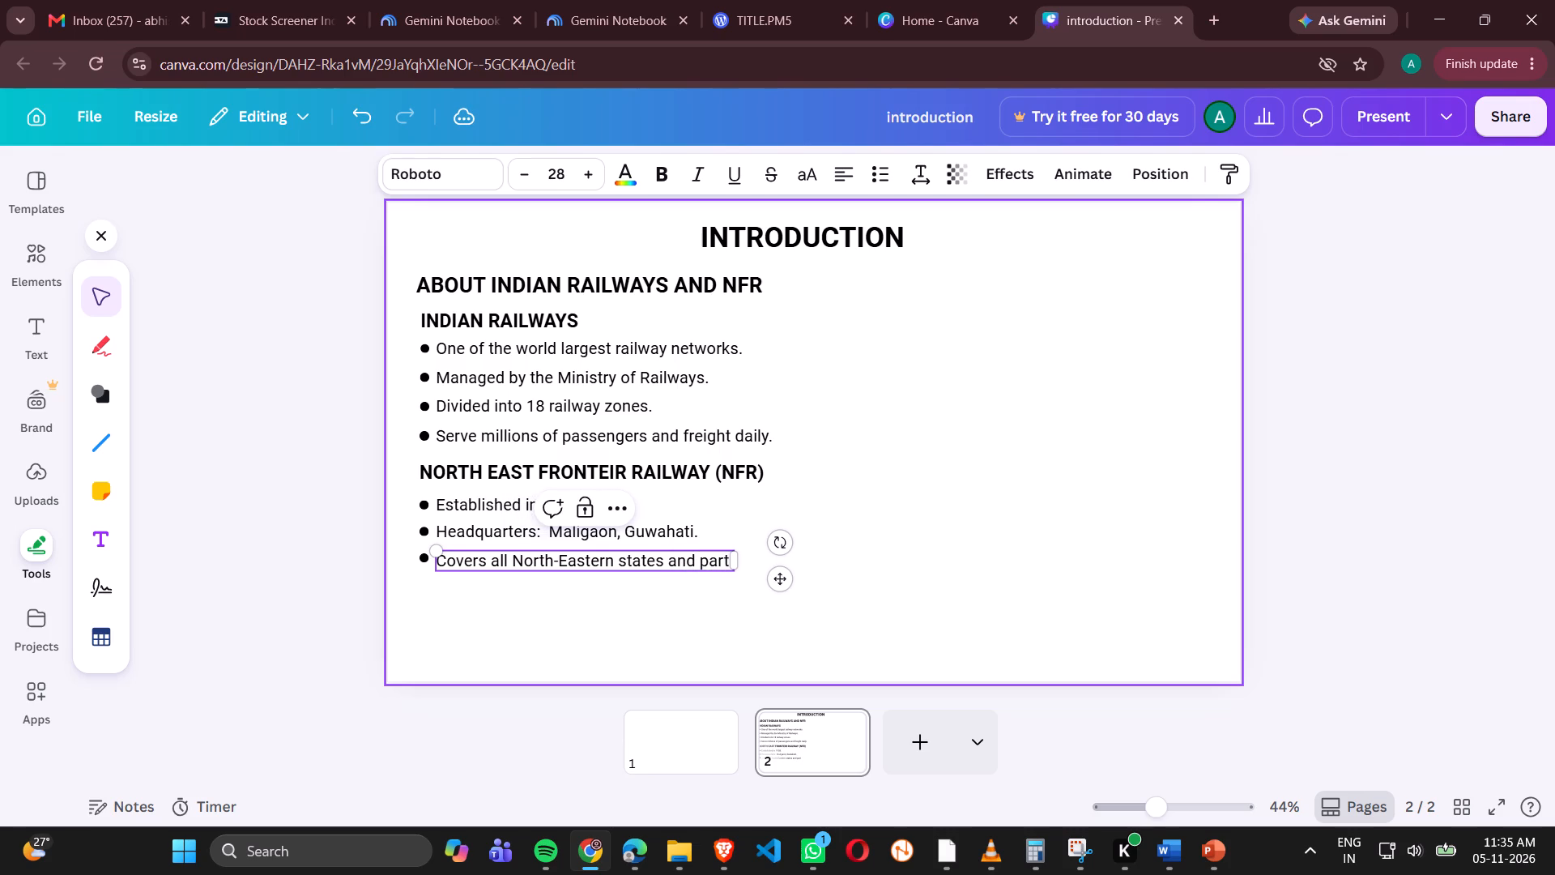
pyautogui.write('of')
pyautogui.press('space')
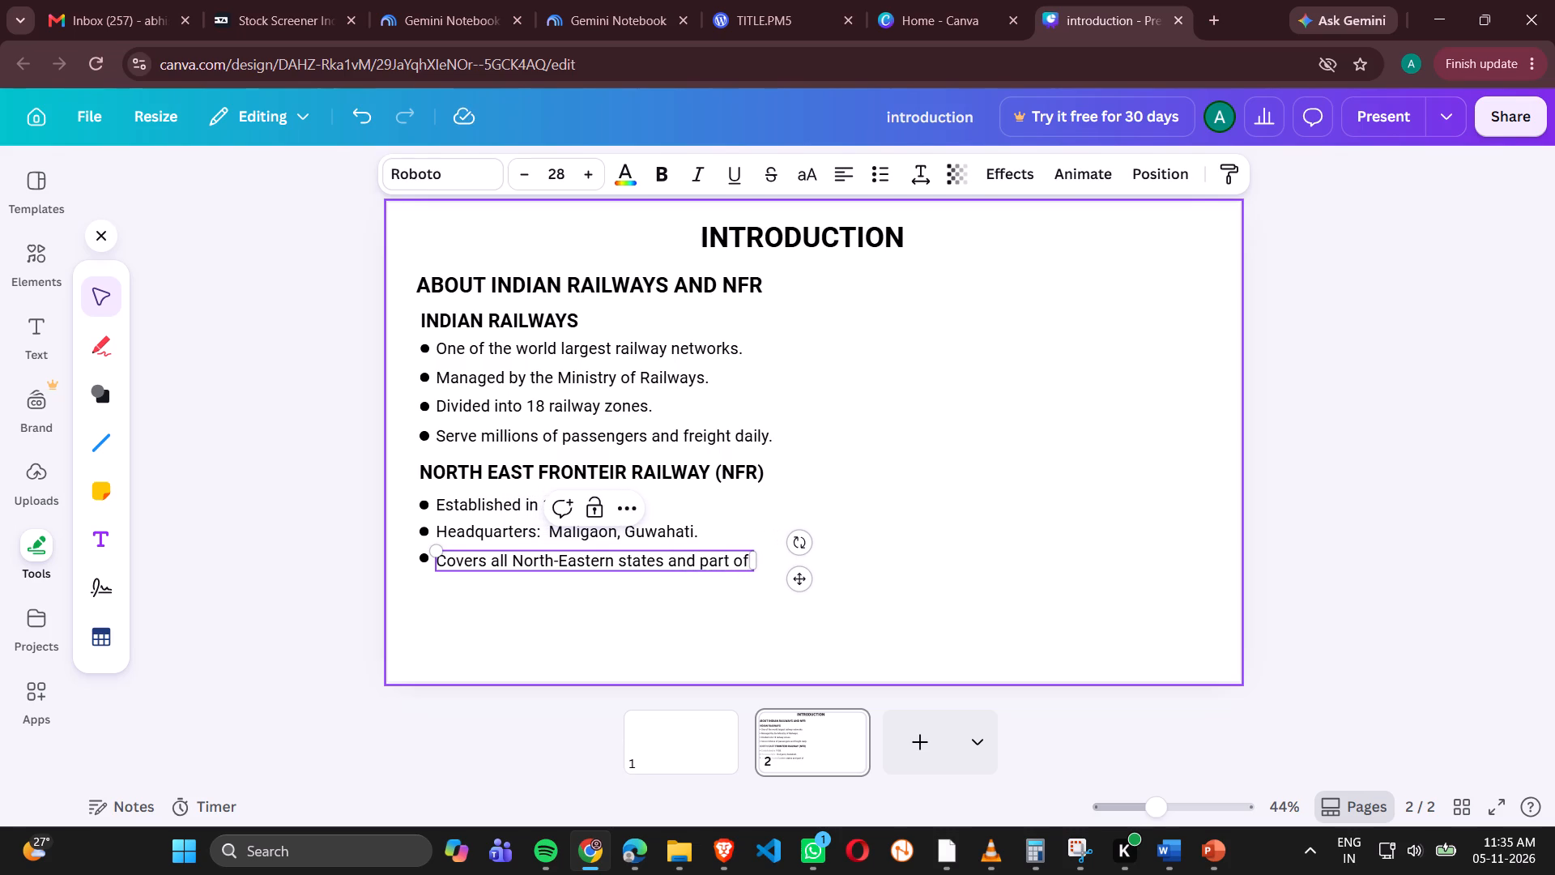
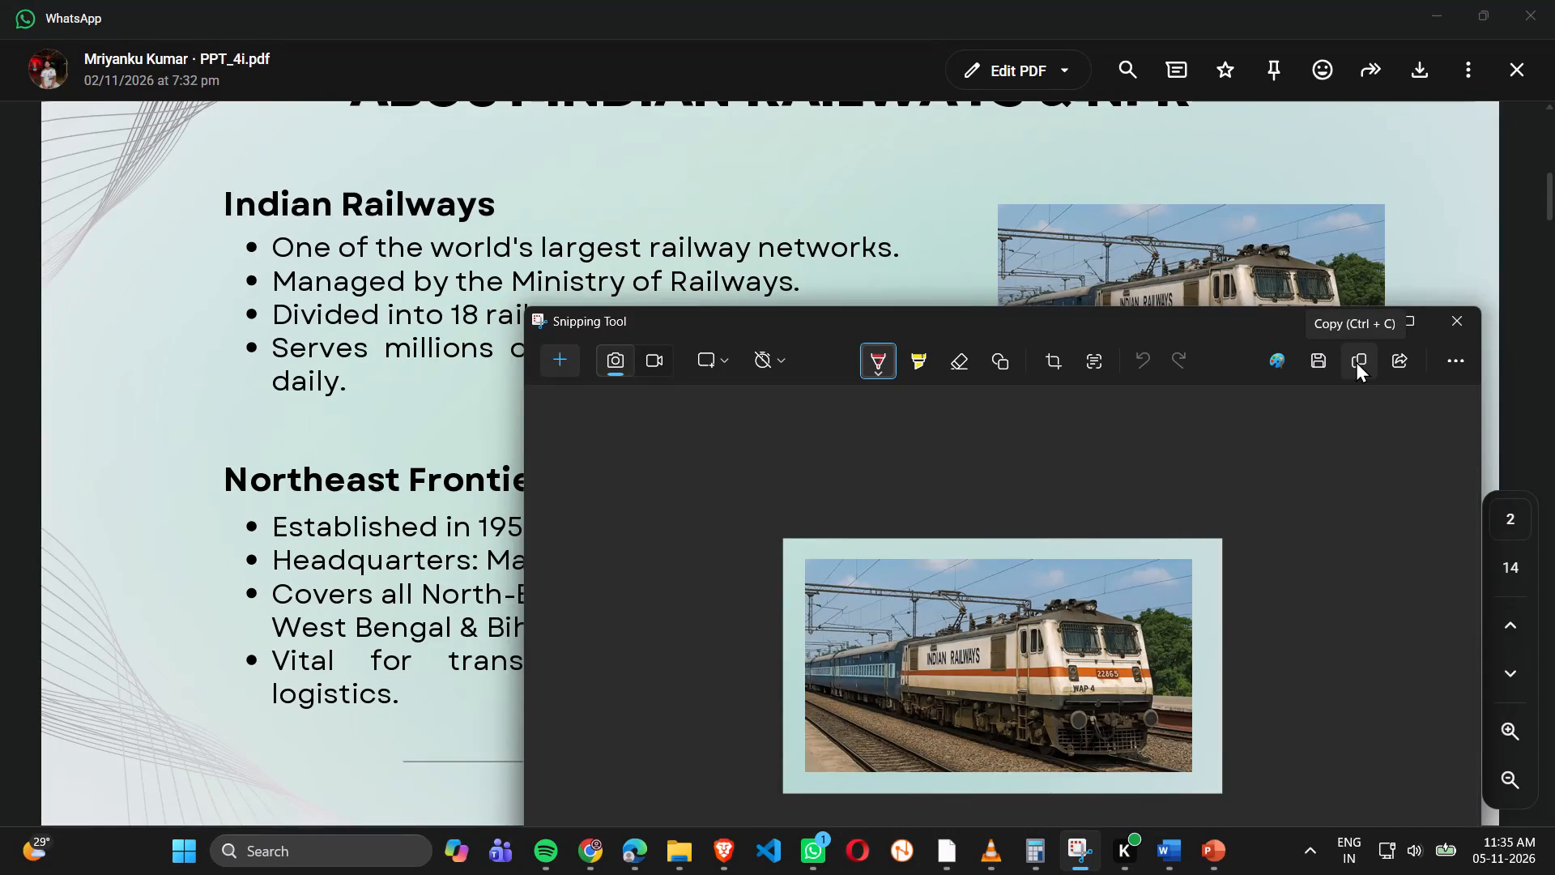
# Copy the captured Indian Railways train picture and switch to the introduction presentation in Canva.
pyautogui.click(1356, 361)
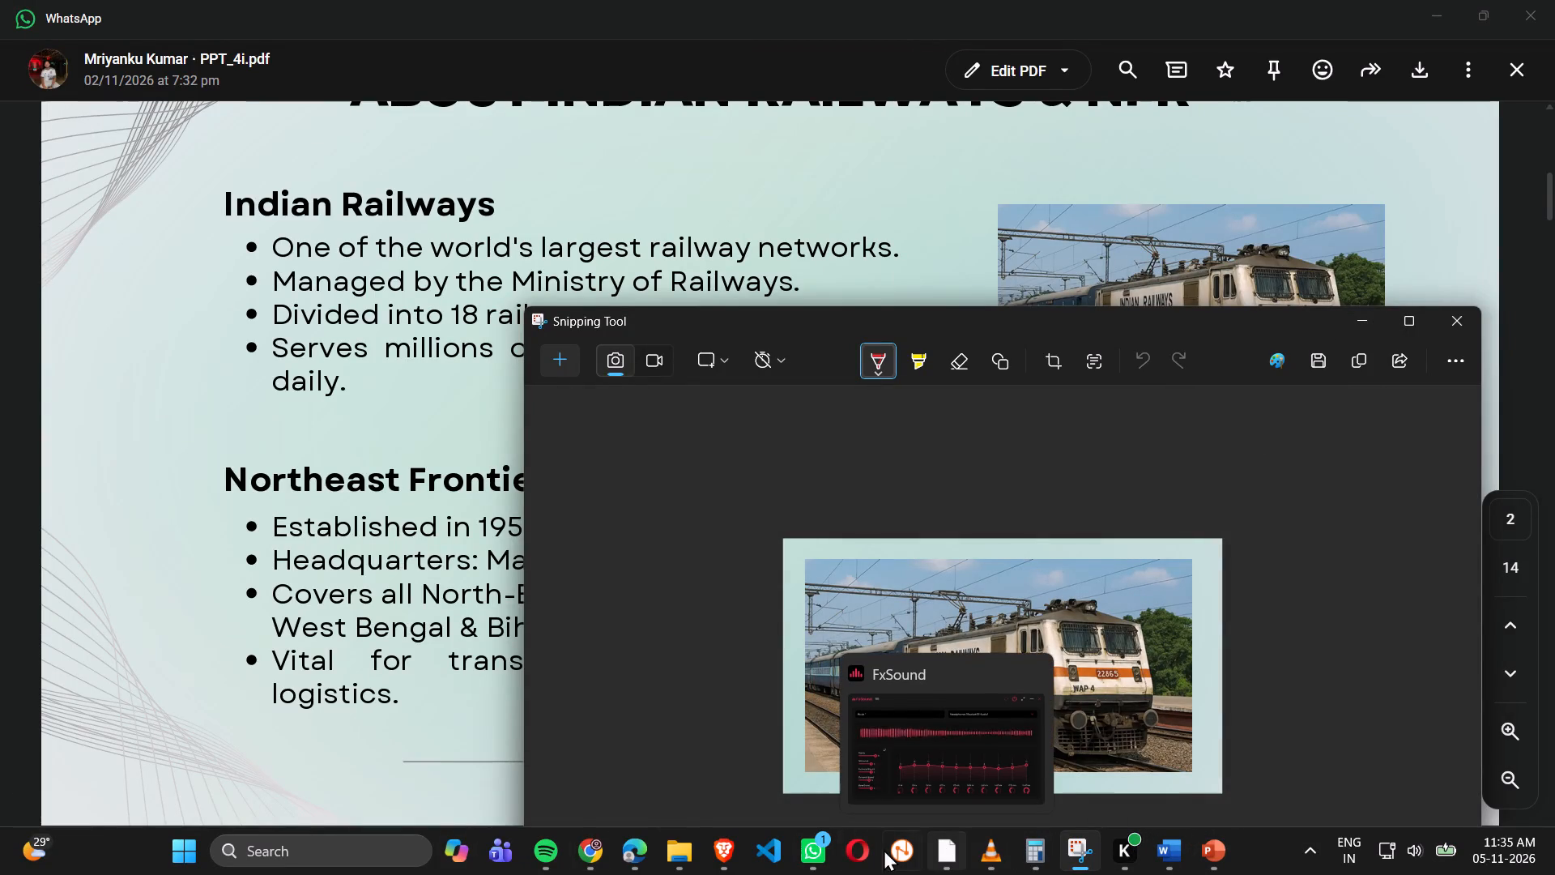
pyautogui.click(581, 855)
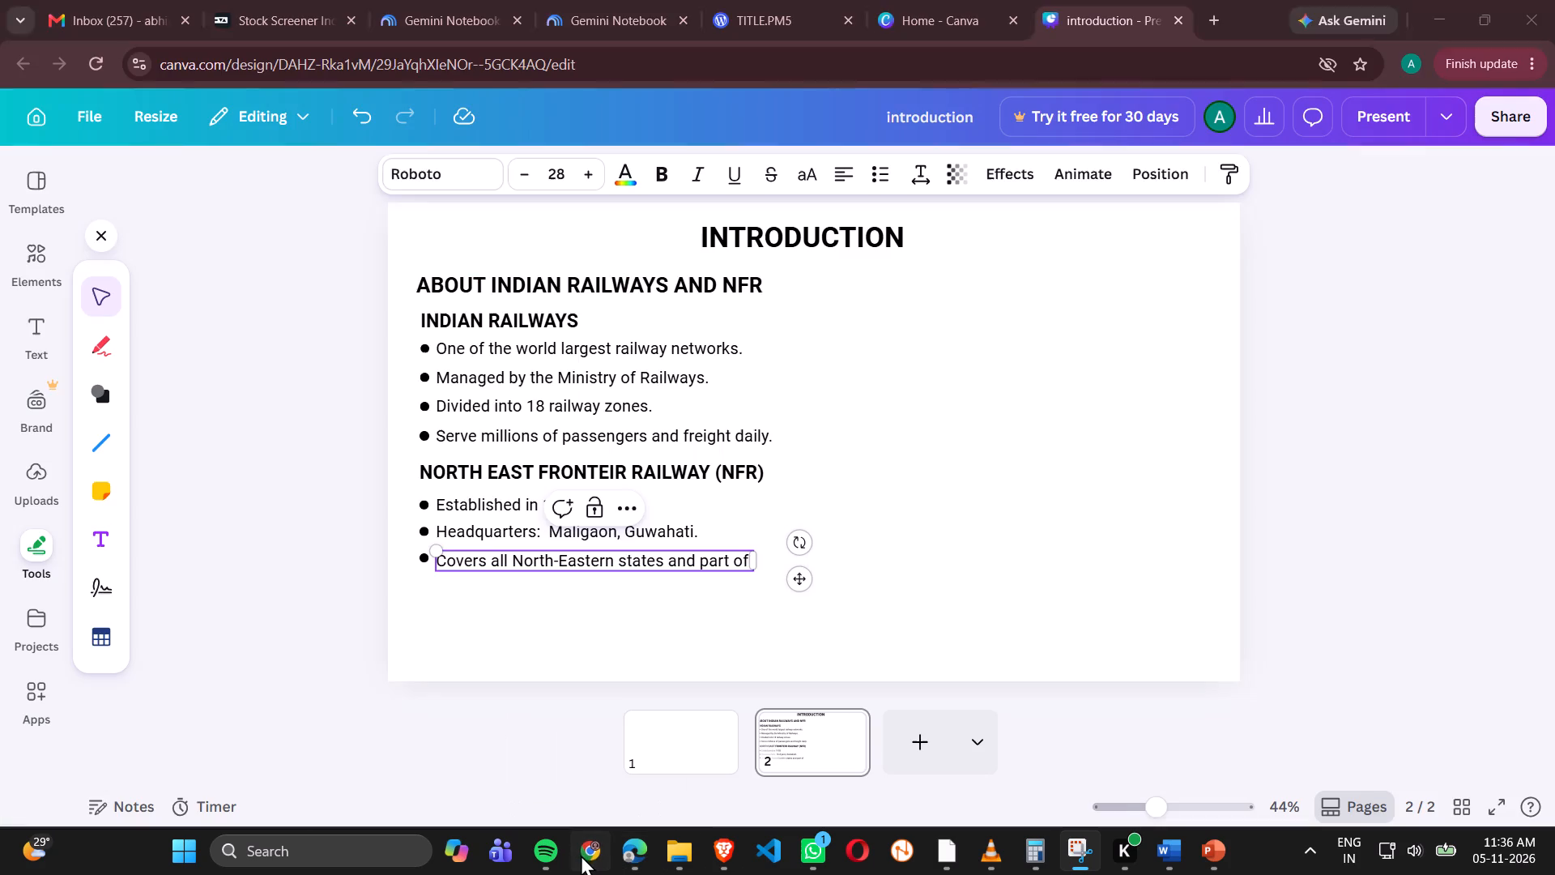
# Paste the copied train image onto the Introduction slide, allowing clipboard access, and pause the Spotify playback.
pyautogui.rightClick(1037, 356)
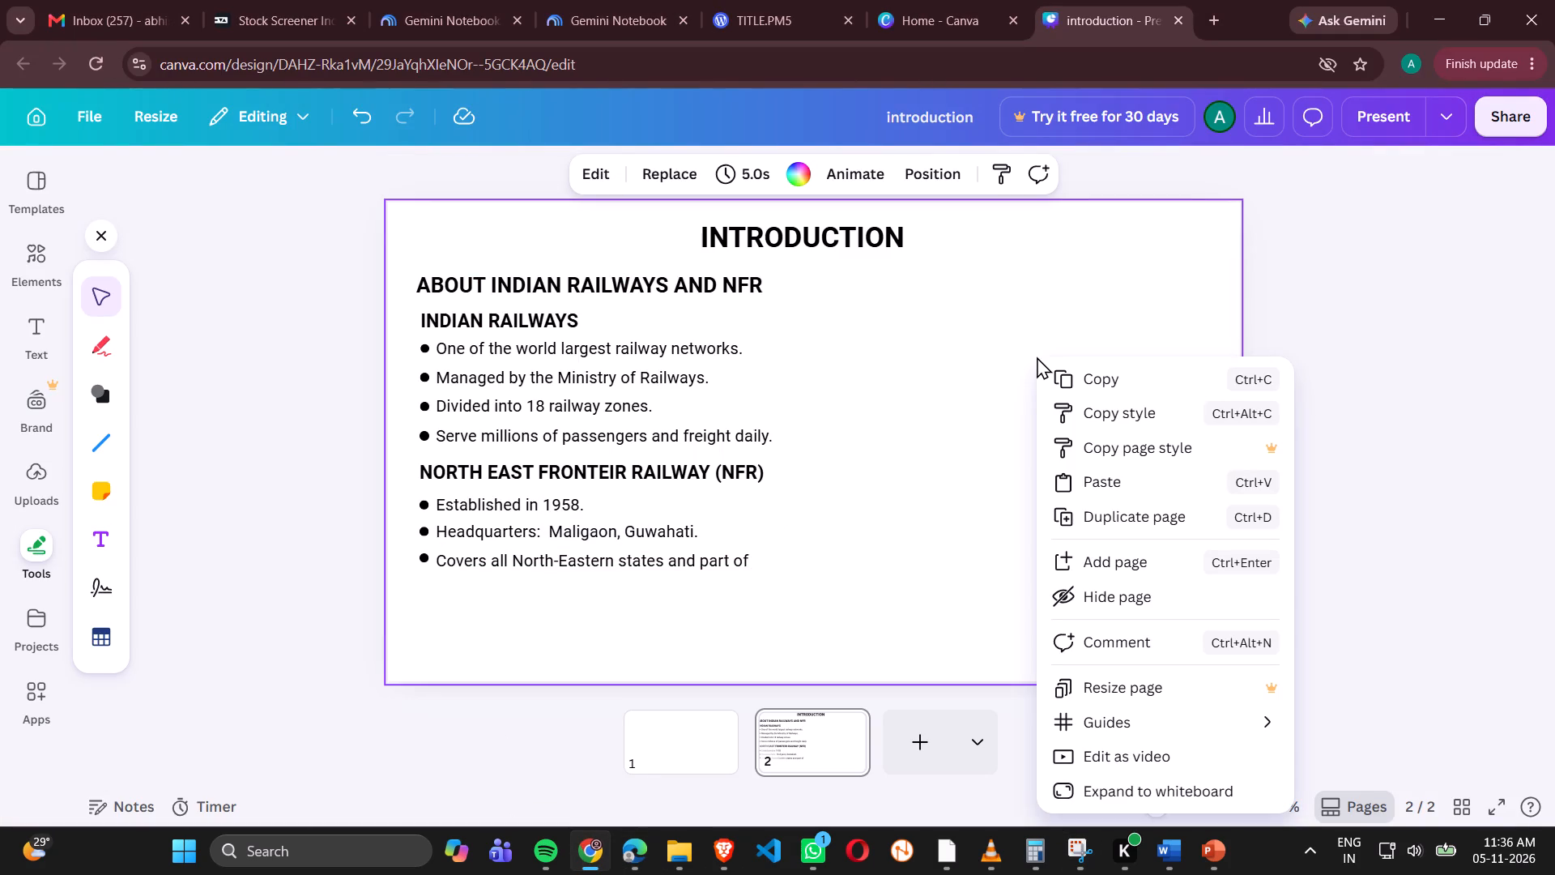
pyautogui.click(1093, 481)
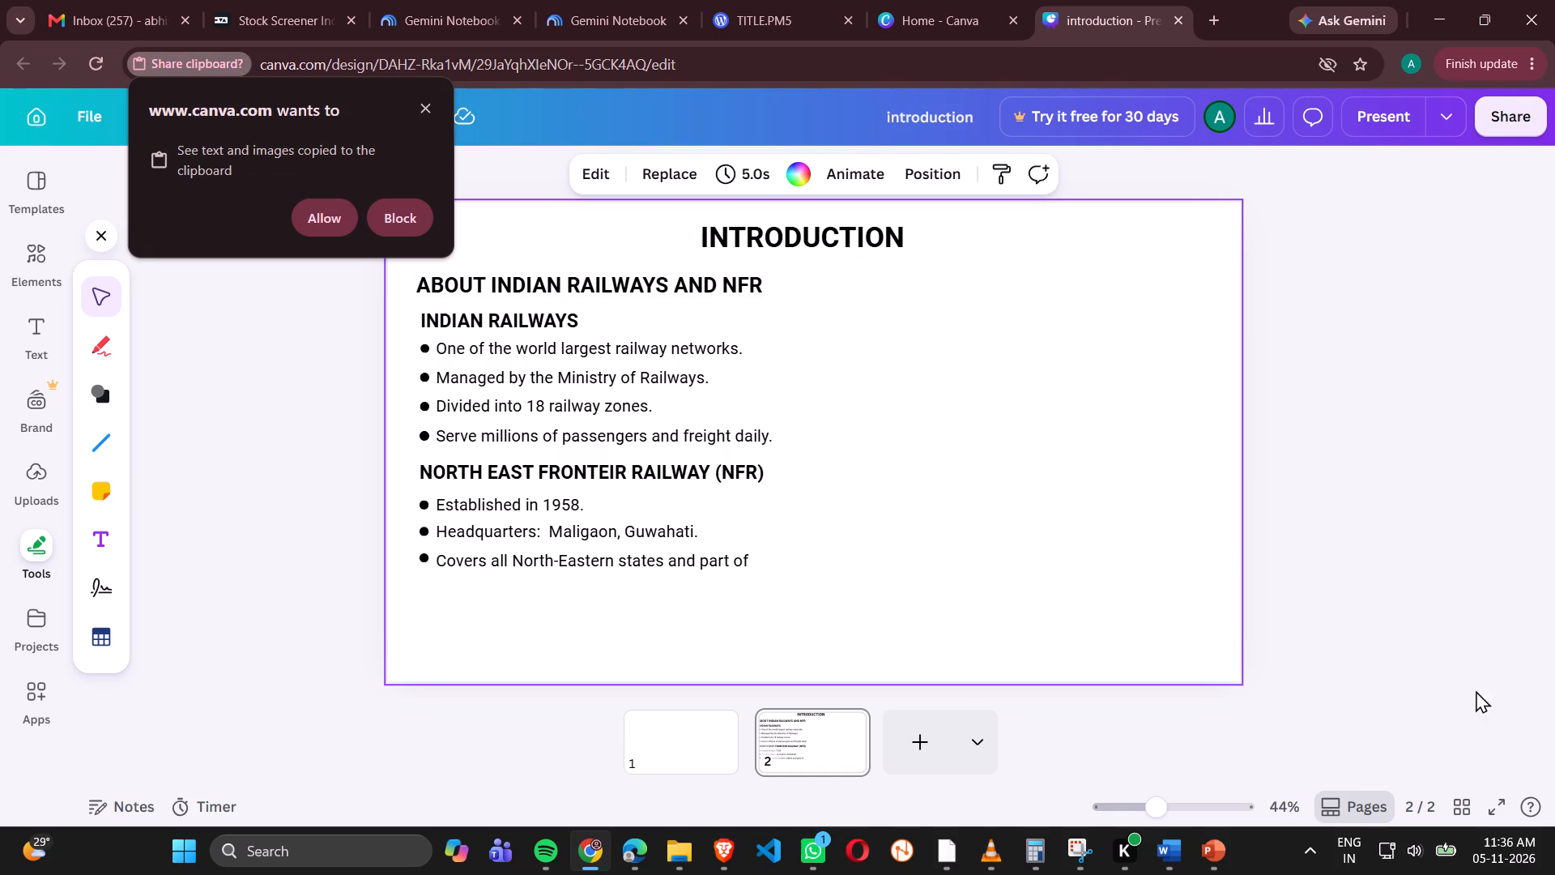
pyautogui.click(1436, 859)
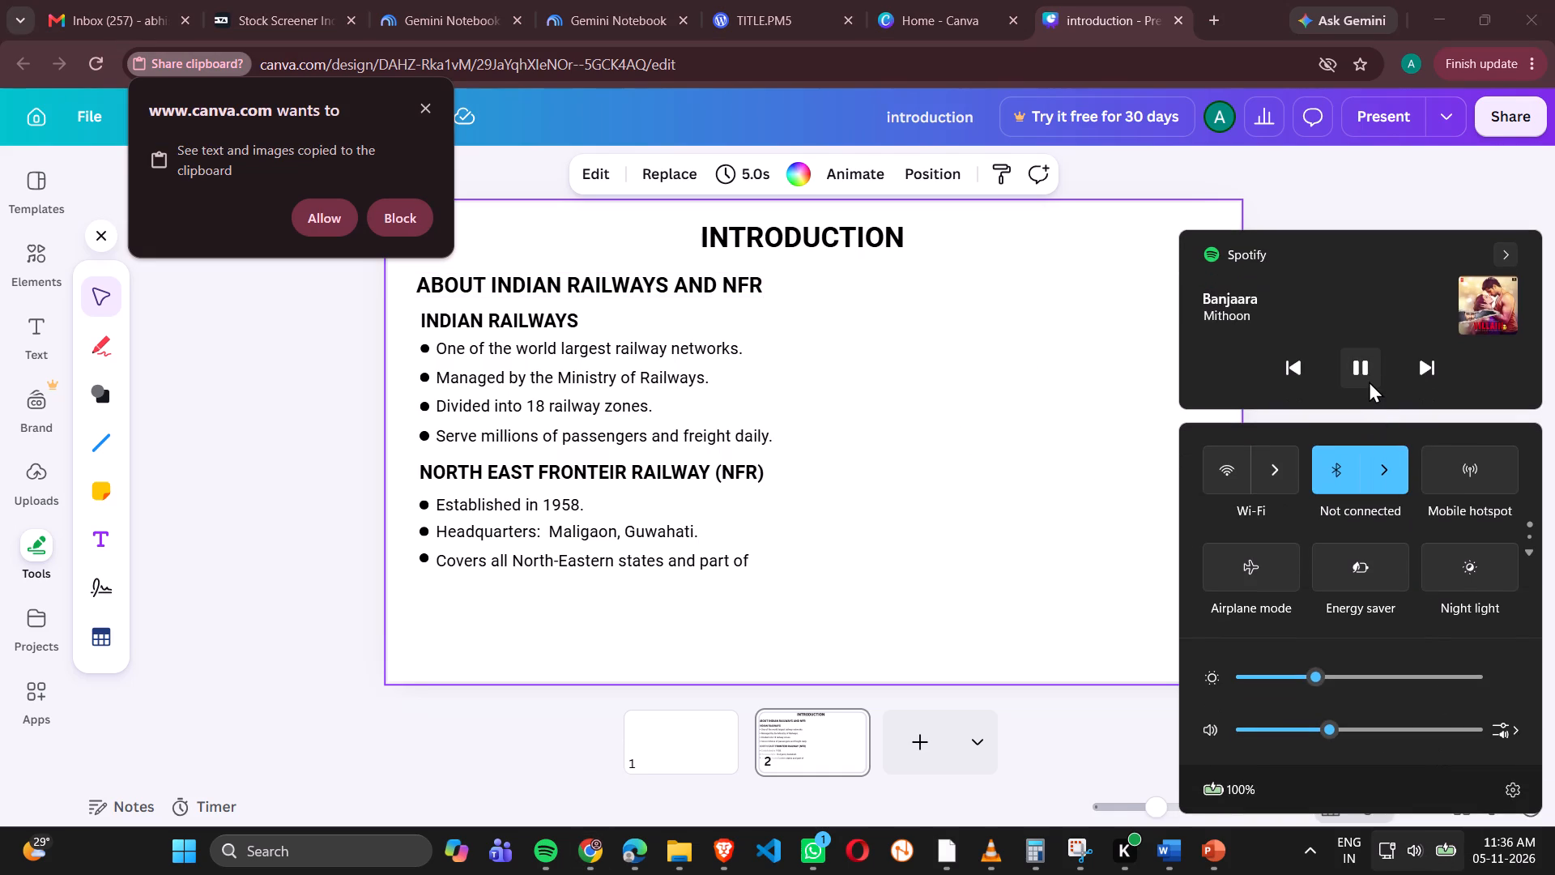
pyautogui.click(1369, 372)
pyautogui.click(336, 217)
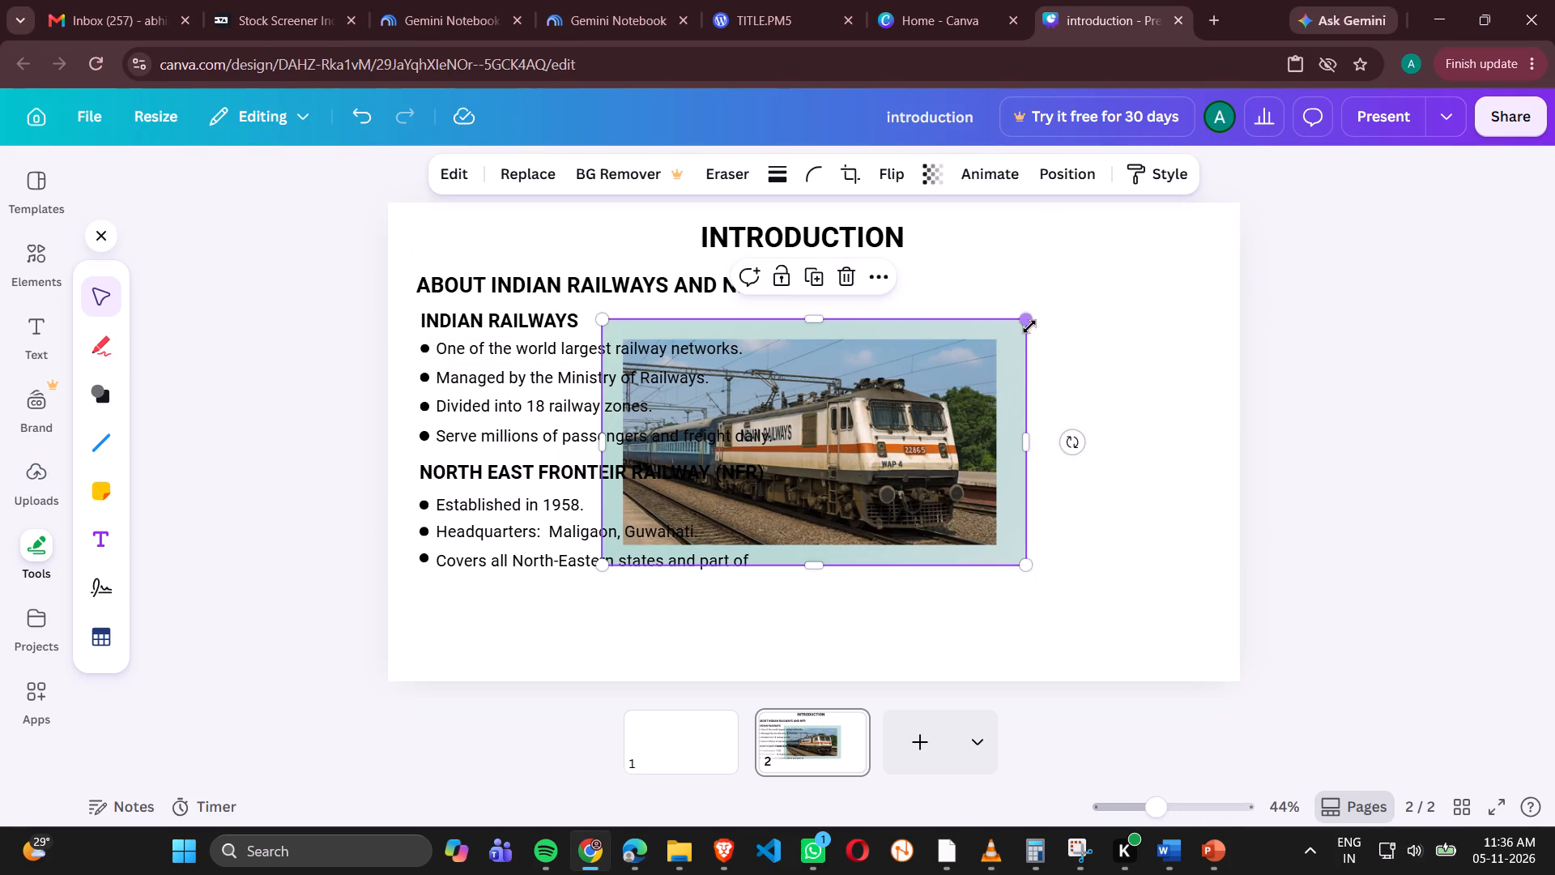
# Crop the pale green border off all four sides of the train image.
pyautogui.moveTo(1026, 437); pyautogui.dragTo(1022, 441)
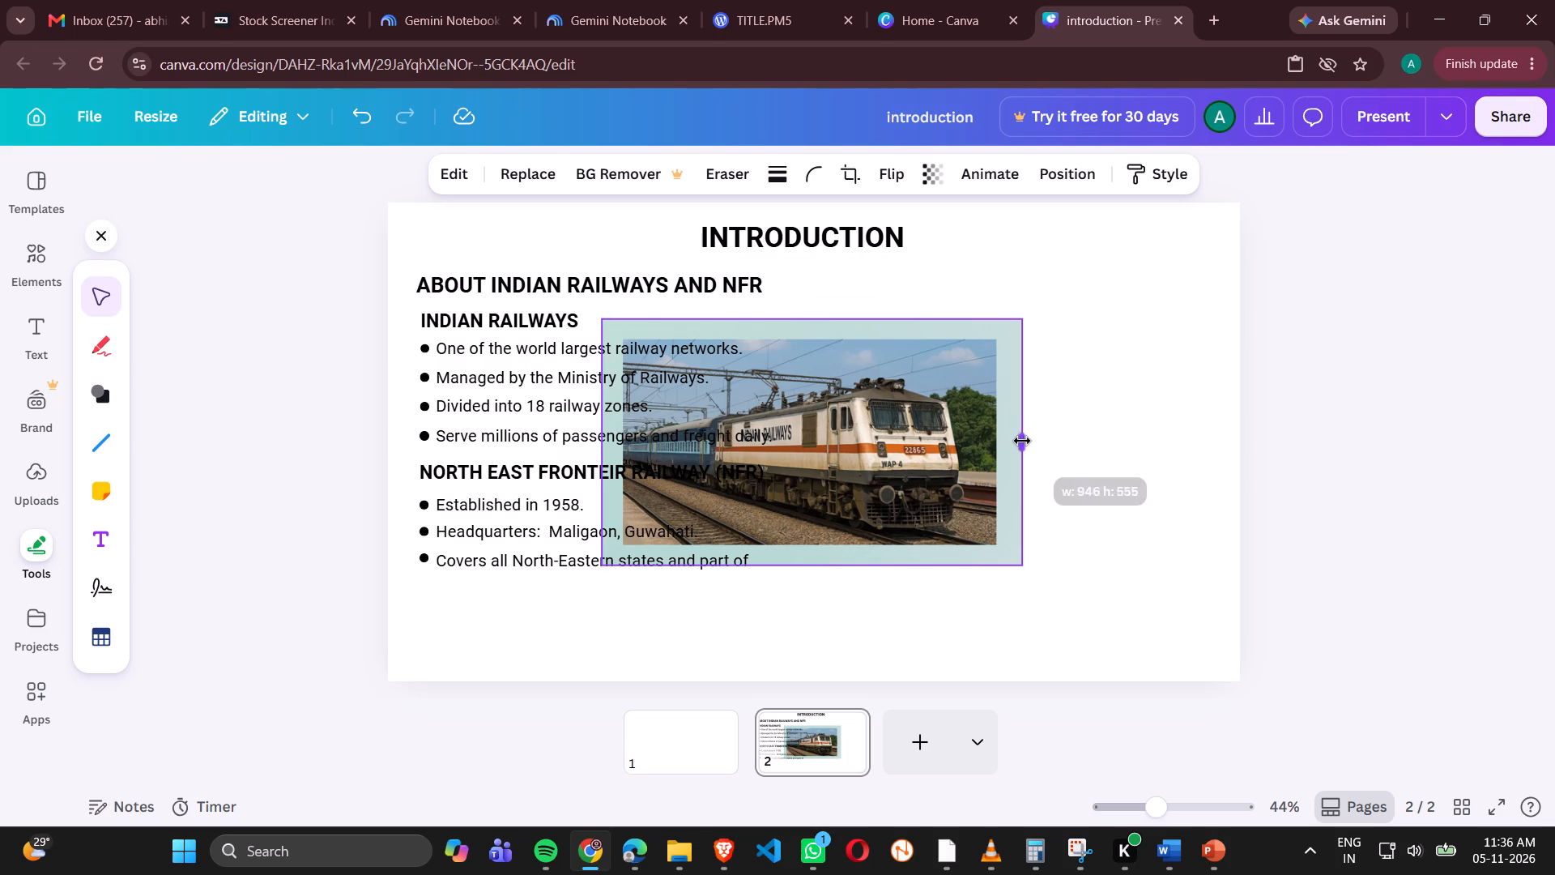
pyautogui.moveTo(1022, 441); pyautogui.dragTo(997, 448)
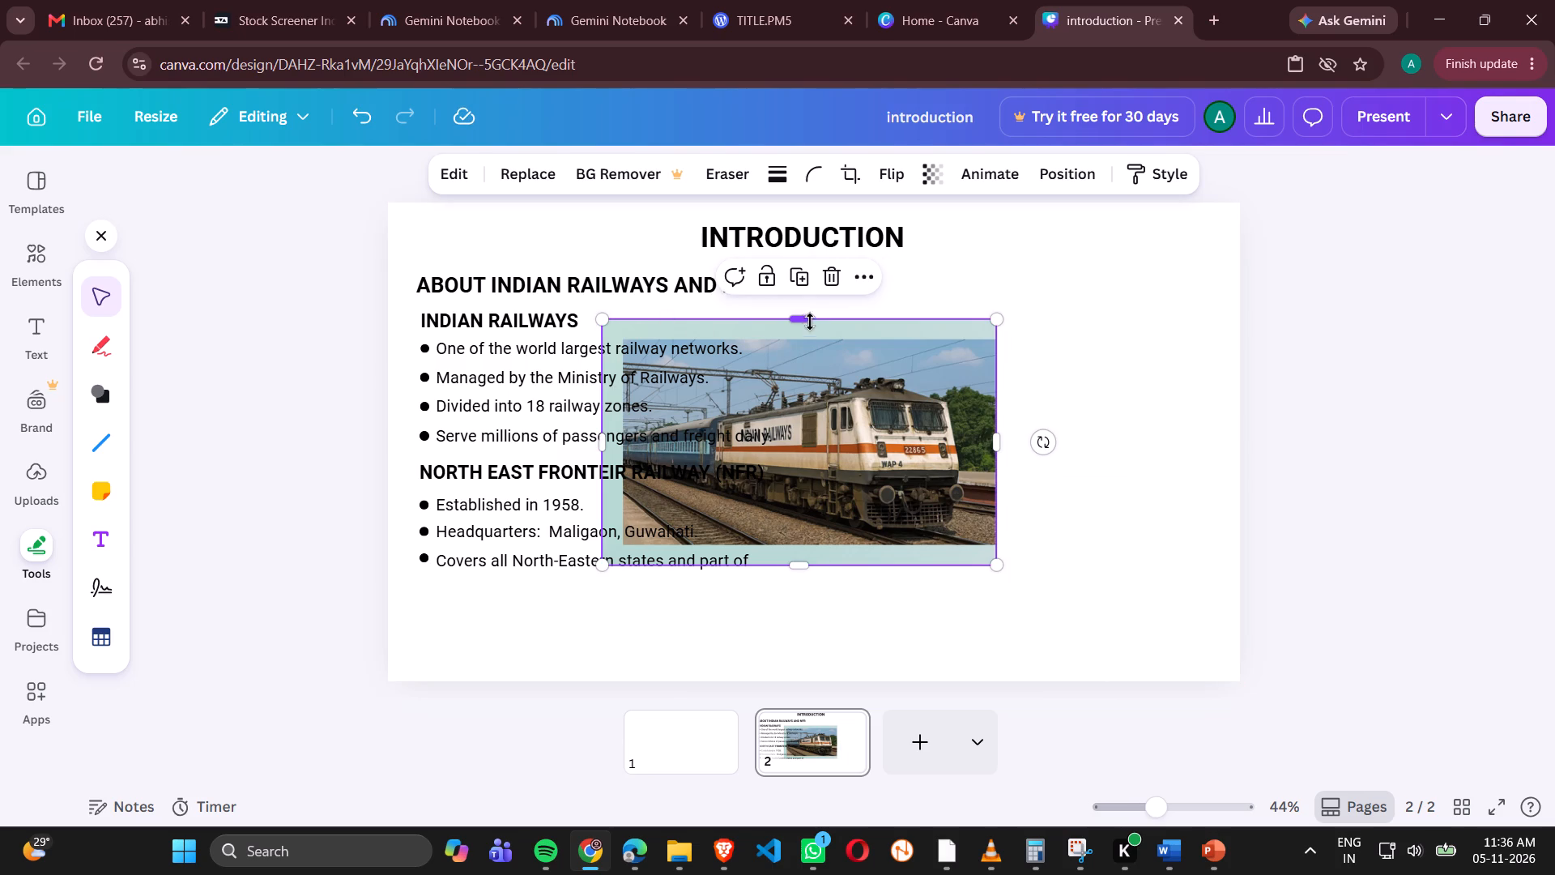
pyautogui.moveTo(801, 315); pyautogui.dragTo(801, 327)
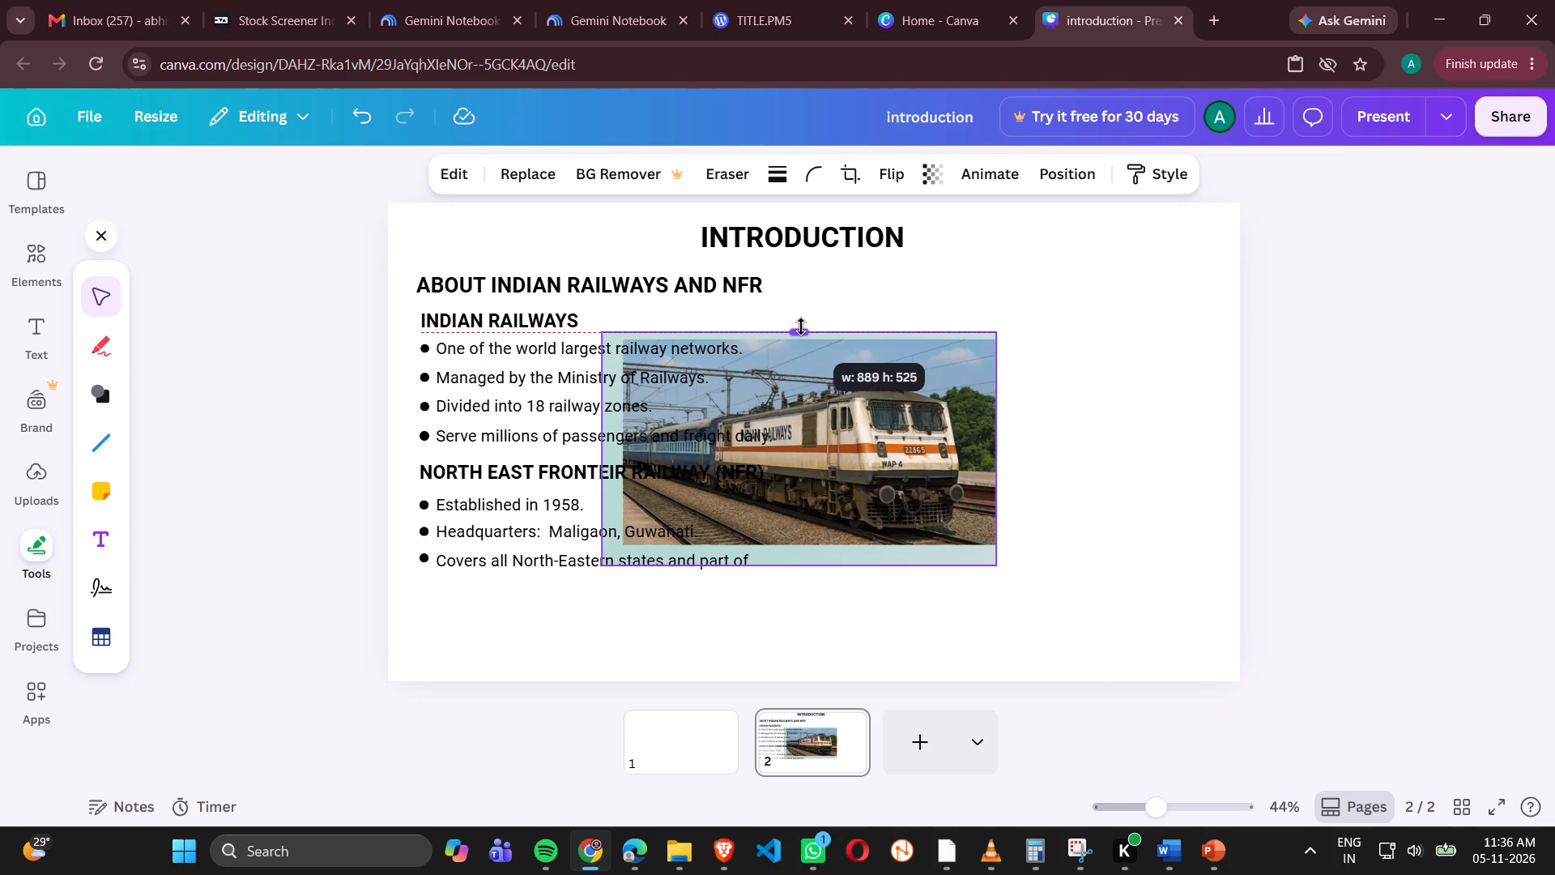
pyautogui.moveTo(801, 327); pyautogui.dragTo(802, 336)
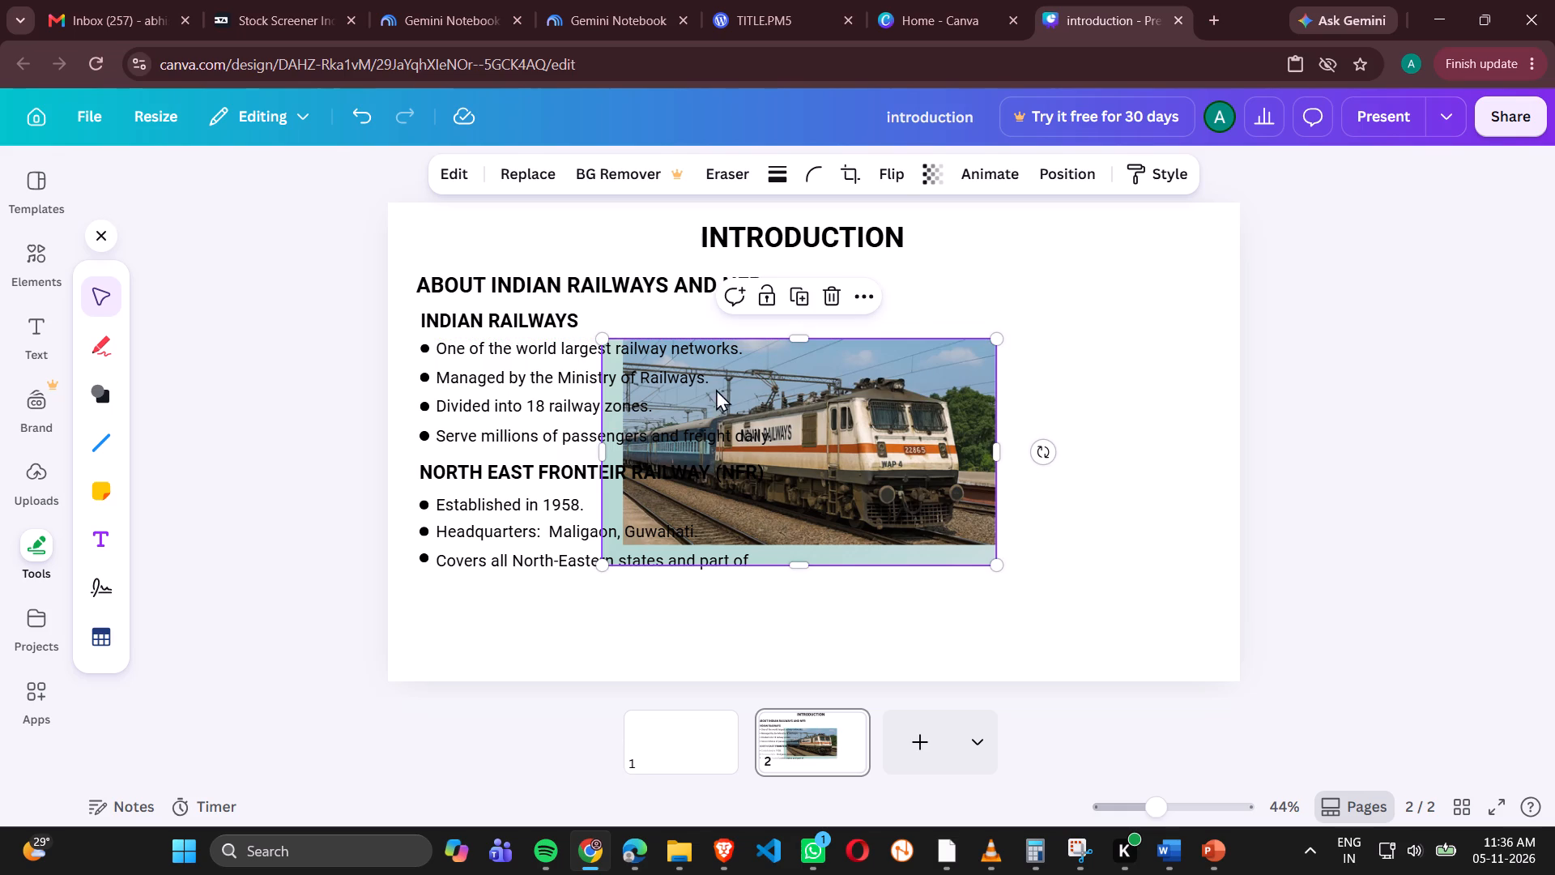
pyautogui.moveTo(601, 455); pyautogui.dragTo(625, 456)
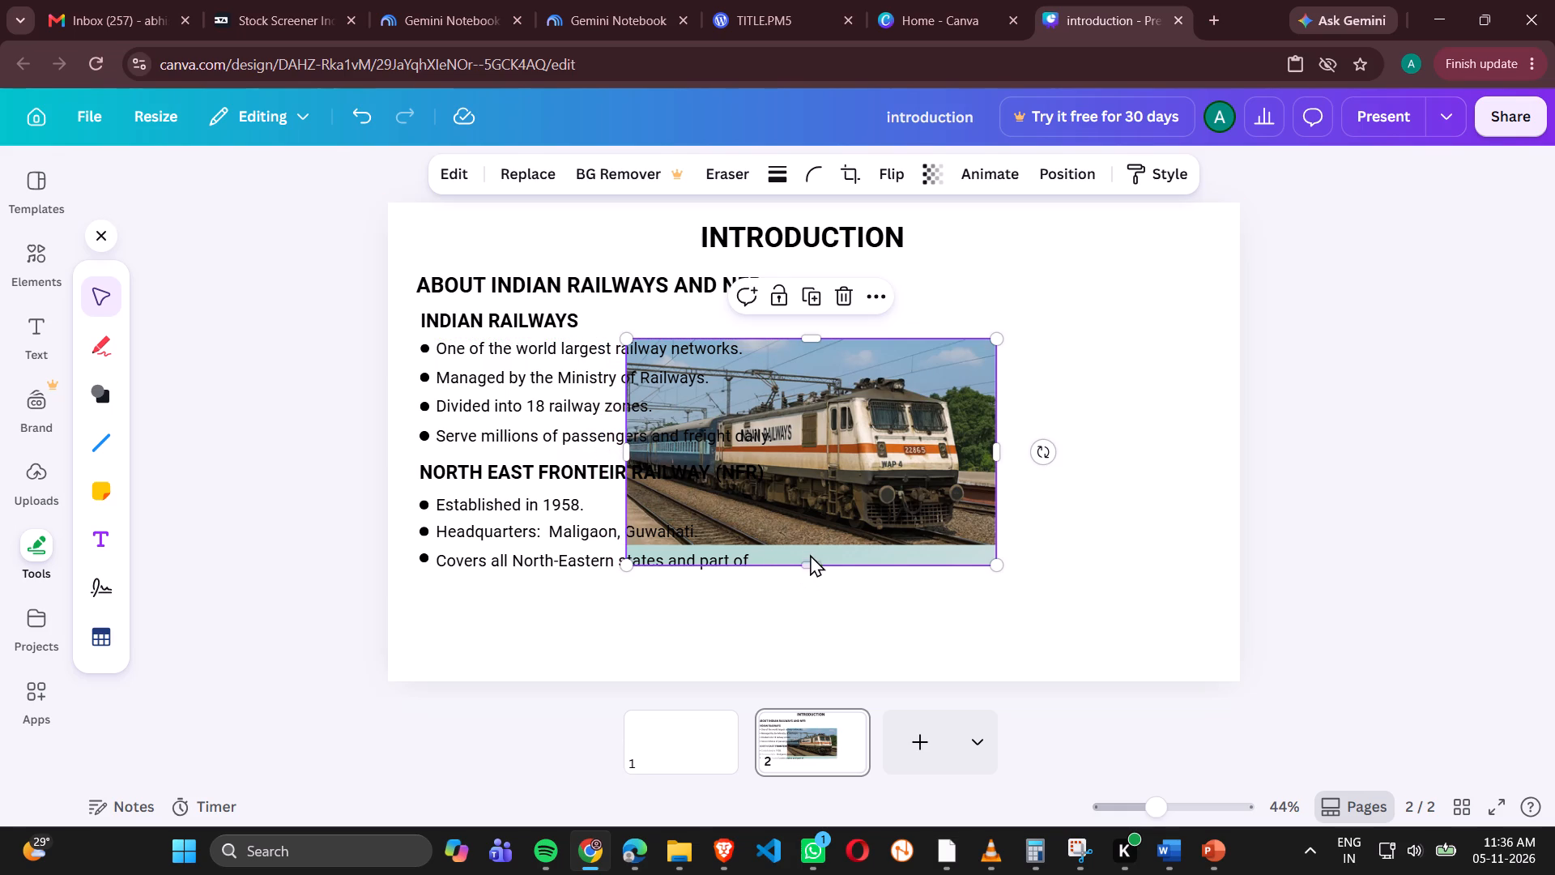
pyautogui.moveTo(810, 565); pyautogui.dragTo(810, 559)
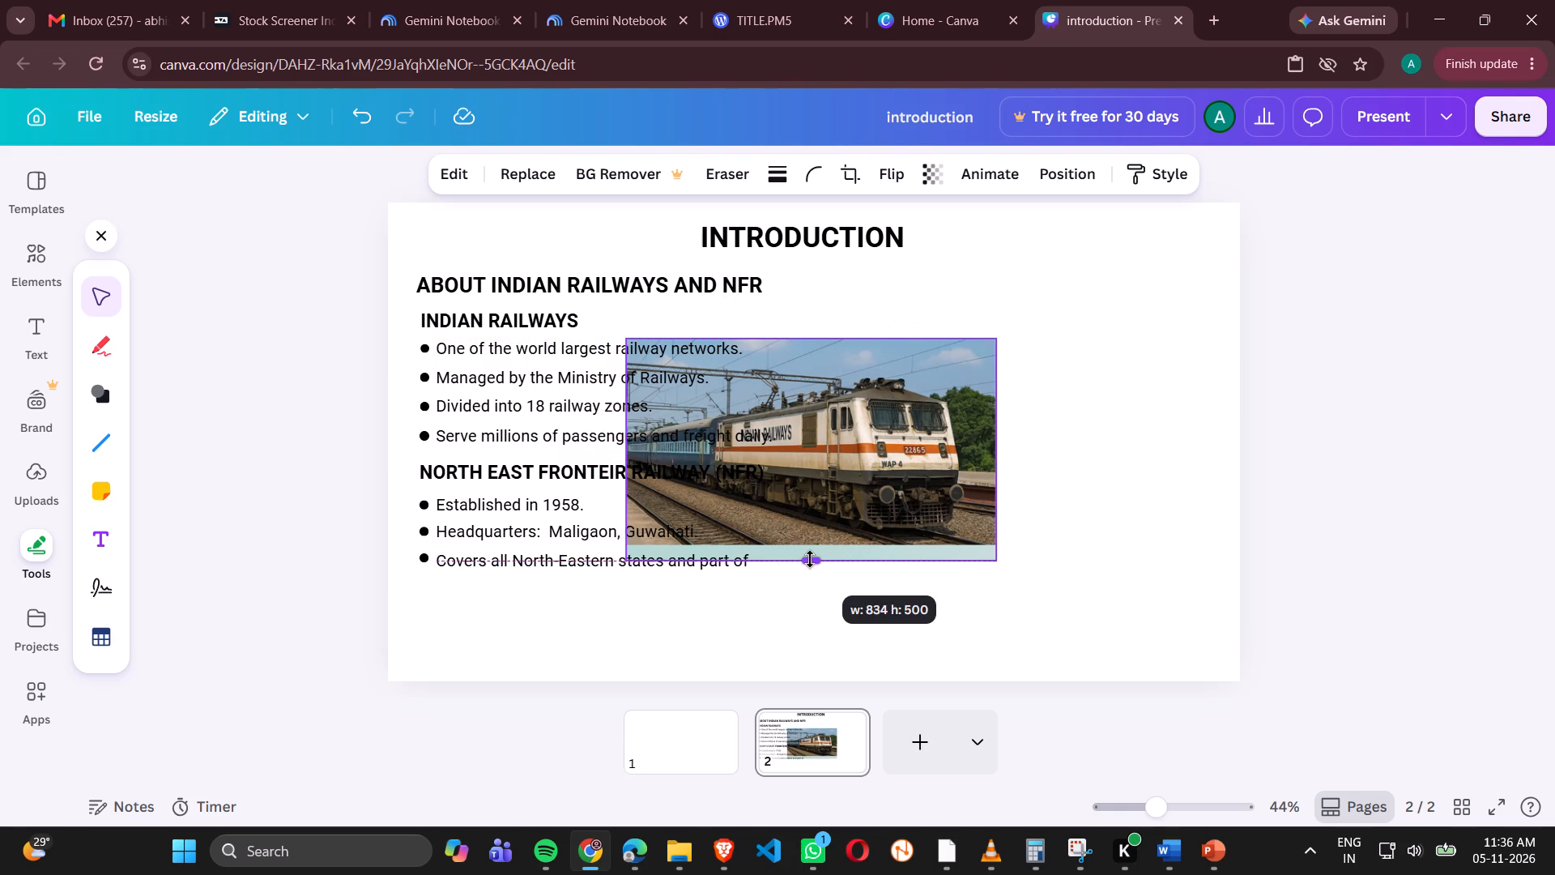
pyautogui.moveTo(810, 559); pyautogui.dragTo(810, 544)
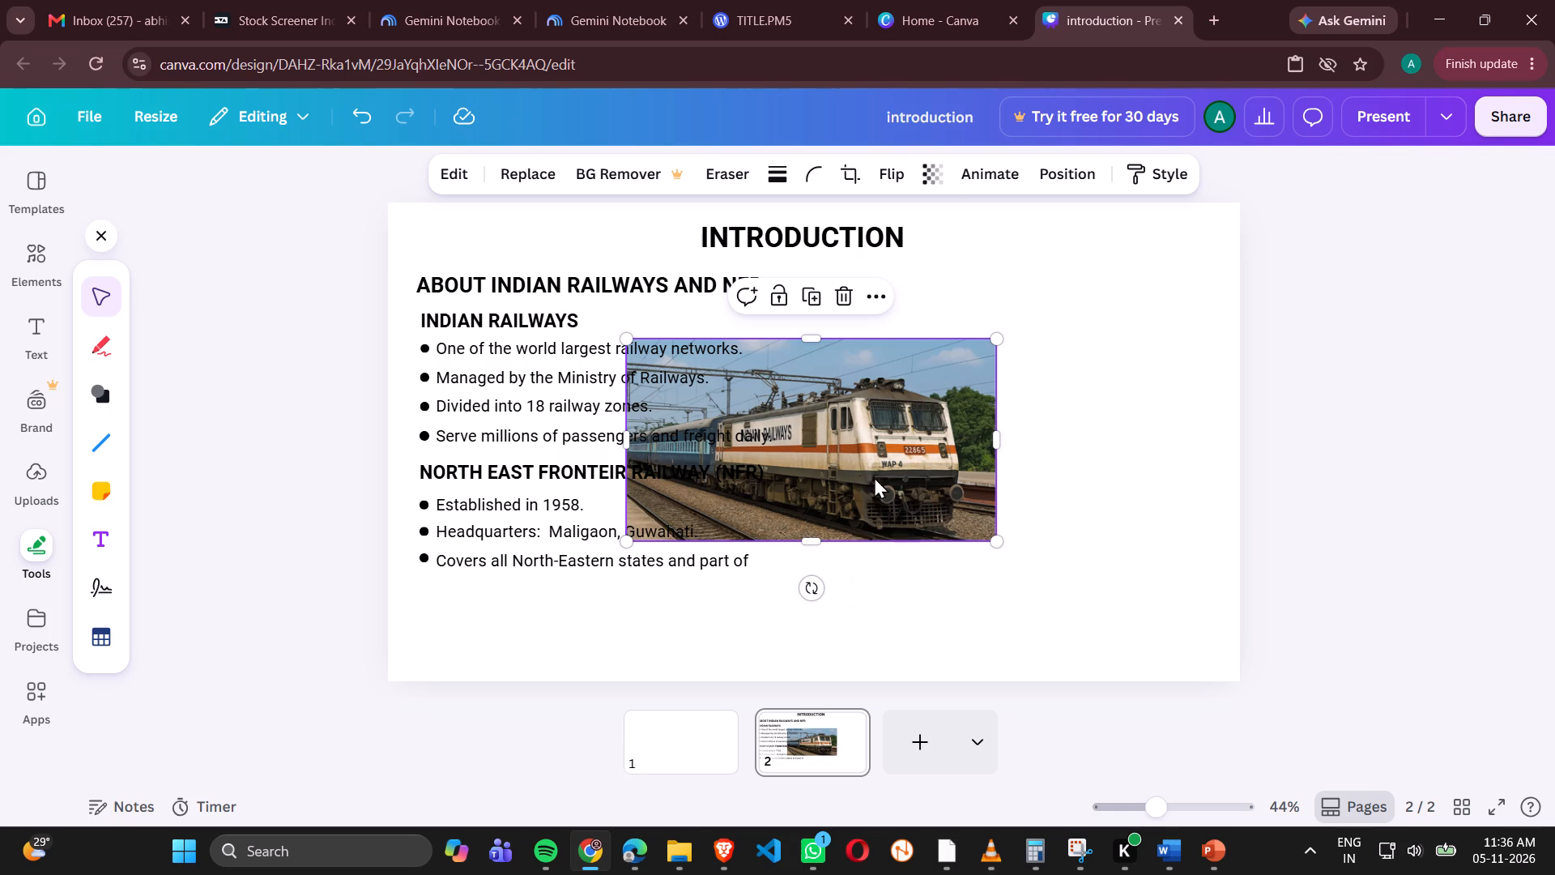
# Move the train image off the text into the blank area right of the Indian Railways bullets.
pyautogui.click(816, 446)
pyautogui.moveTo(816, 446); pyautogui.dragTo(974, 401)
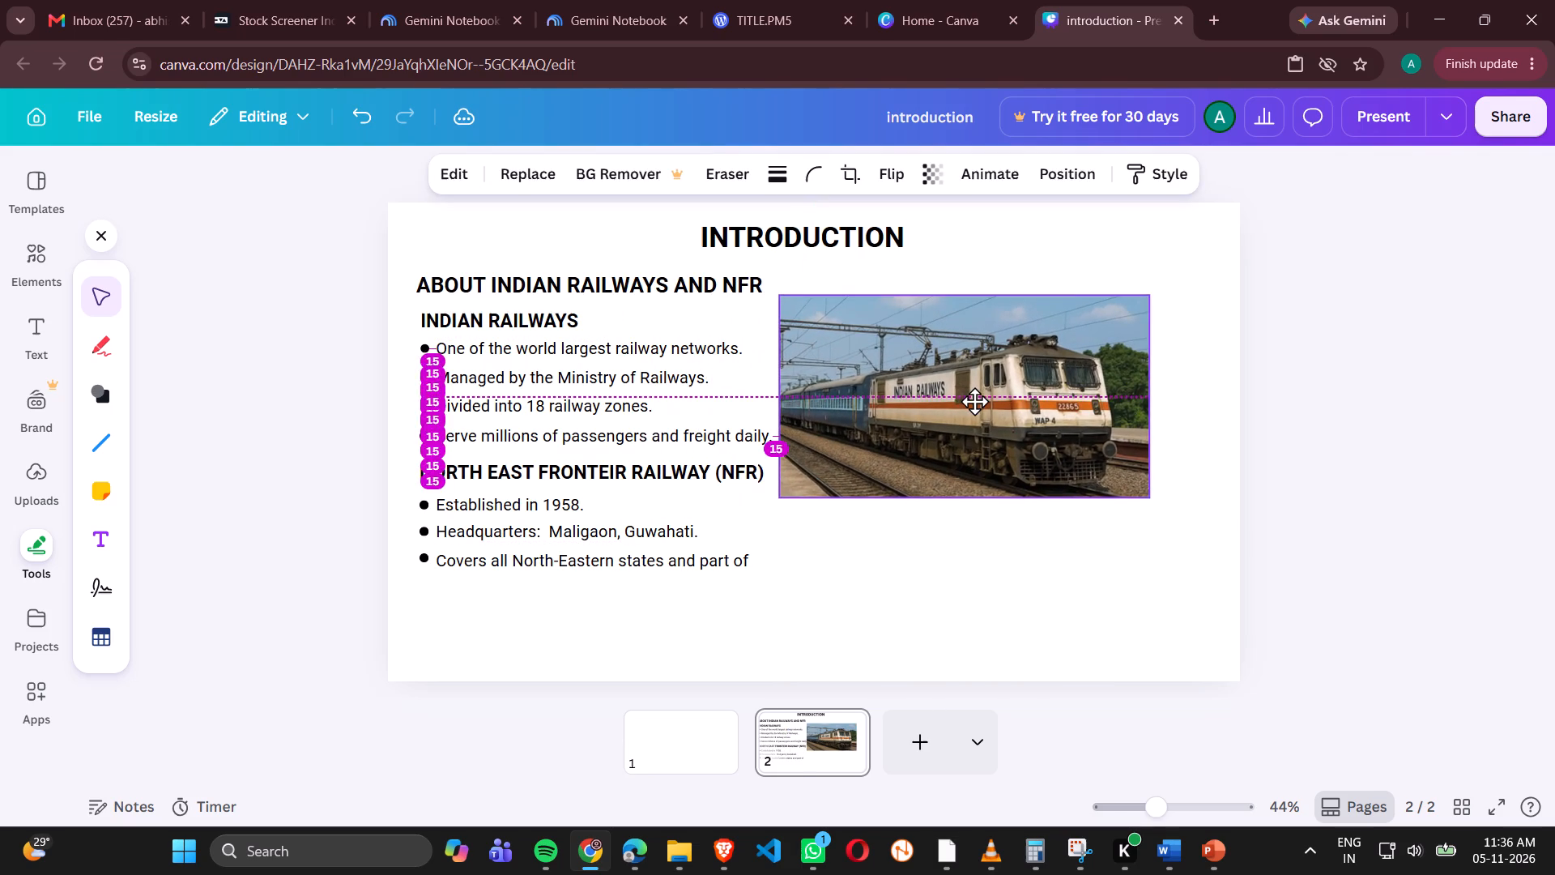
pyautogui.moveTo(974, 401); pyautogui.dragTo(986, 399)
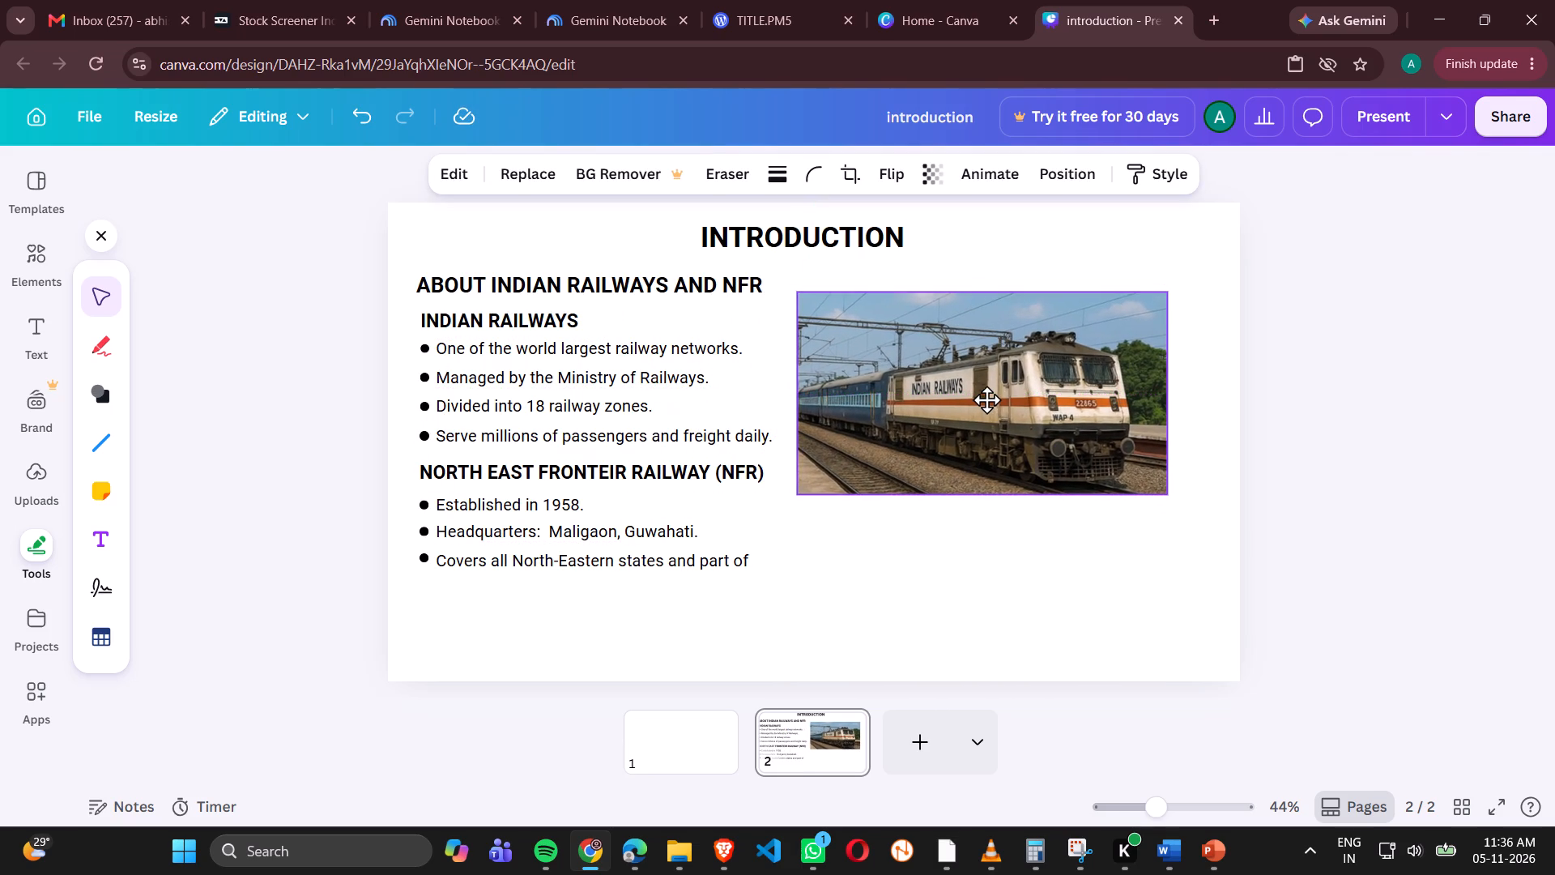
pyautogui.moveTo(986, 399); pyautogui.dragTo(989, 399)
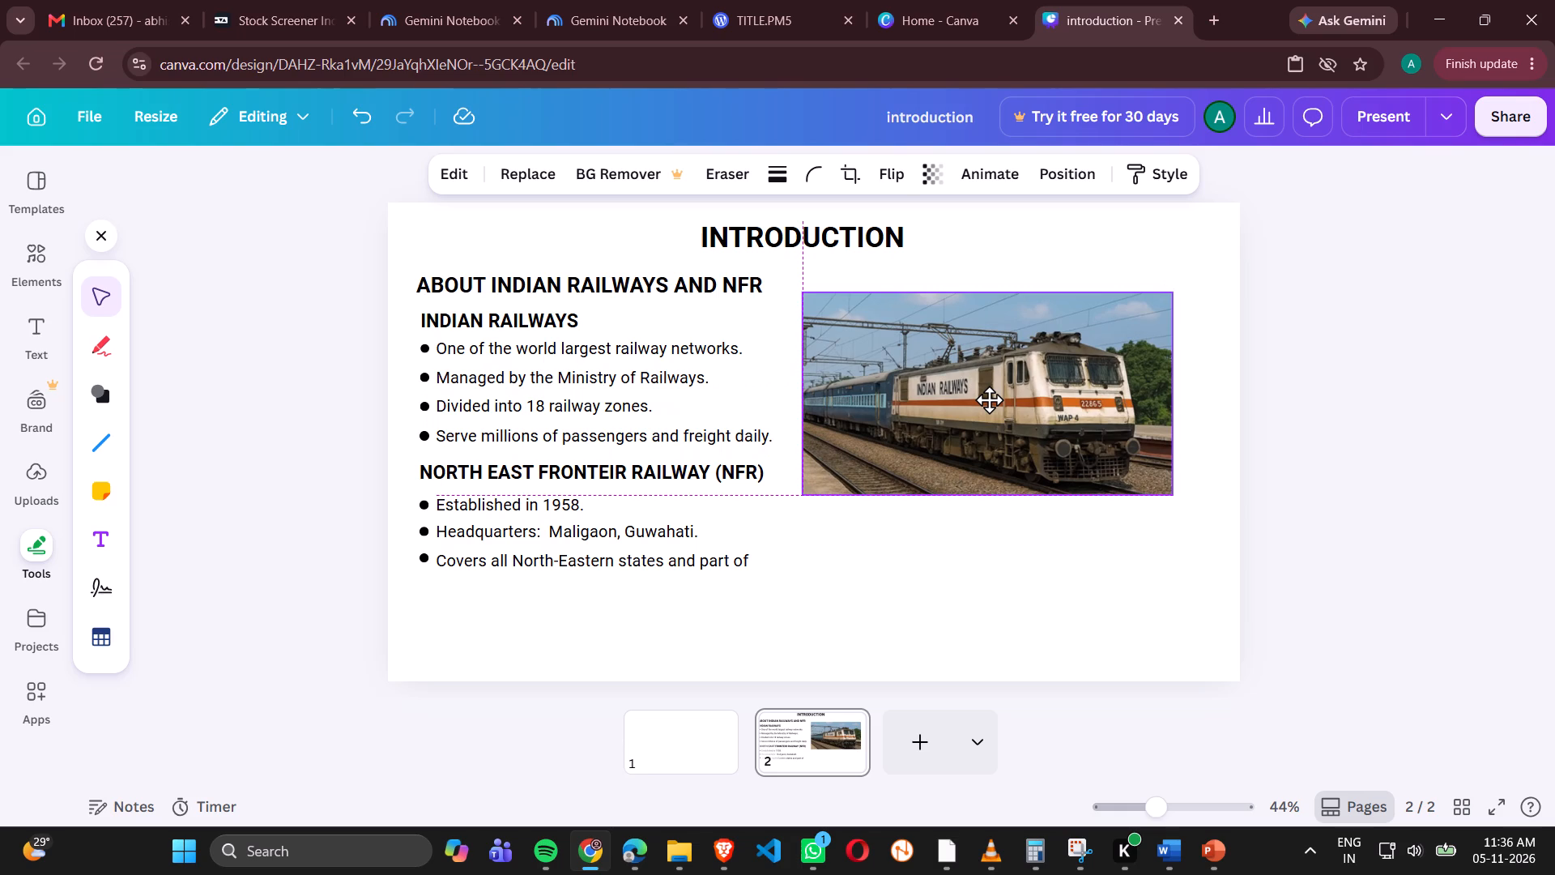
pyautogui.moveTo(989, 399); pyautogui.dragTo(992, 390)
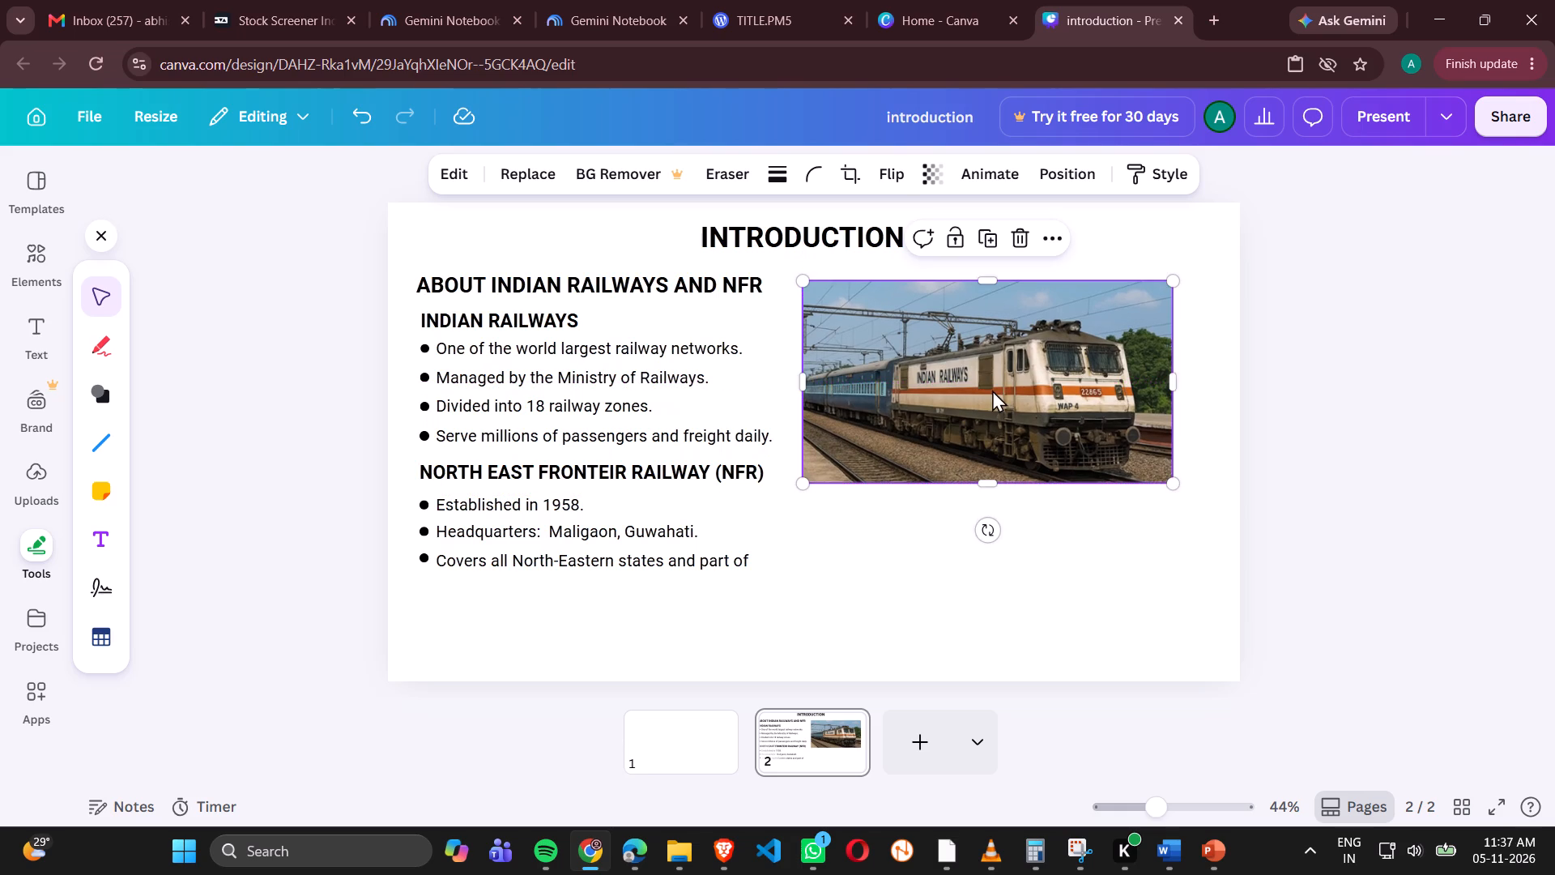
# Scale the train image down slightly and shift it a little lower, leaving a wider gap beside the Indian Railways bullets.
pyautogui.click(988, 482)
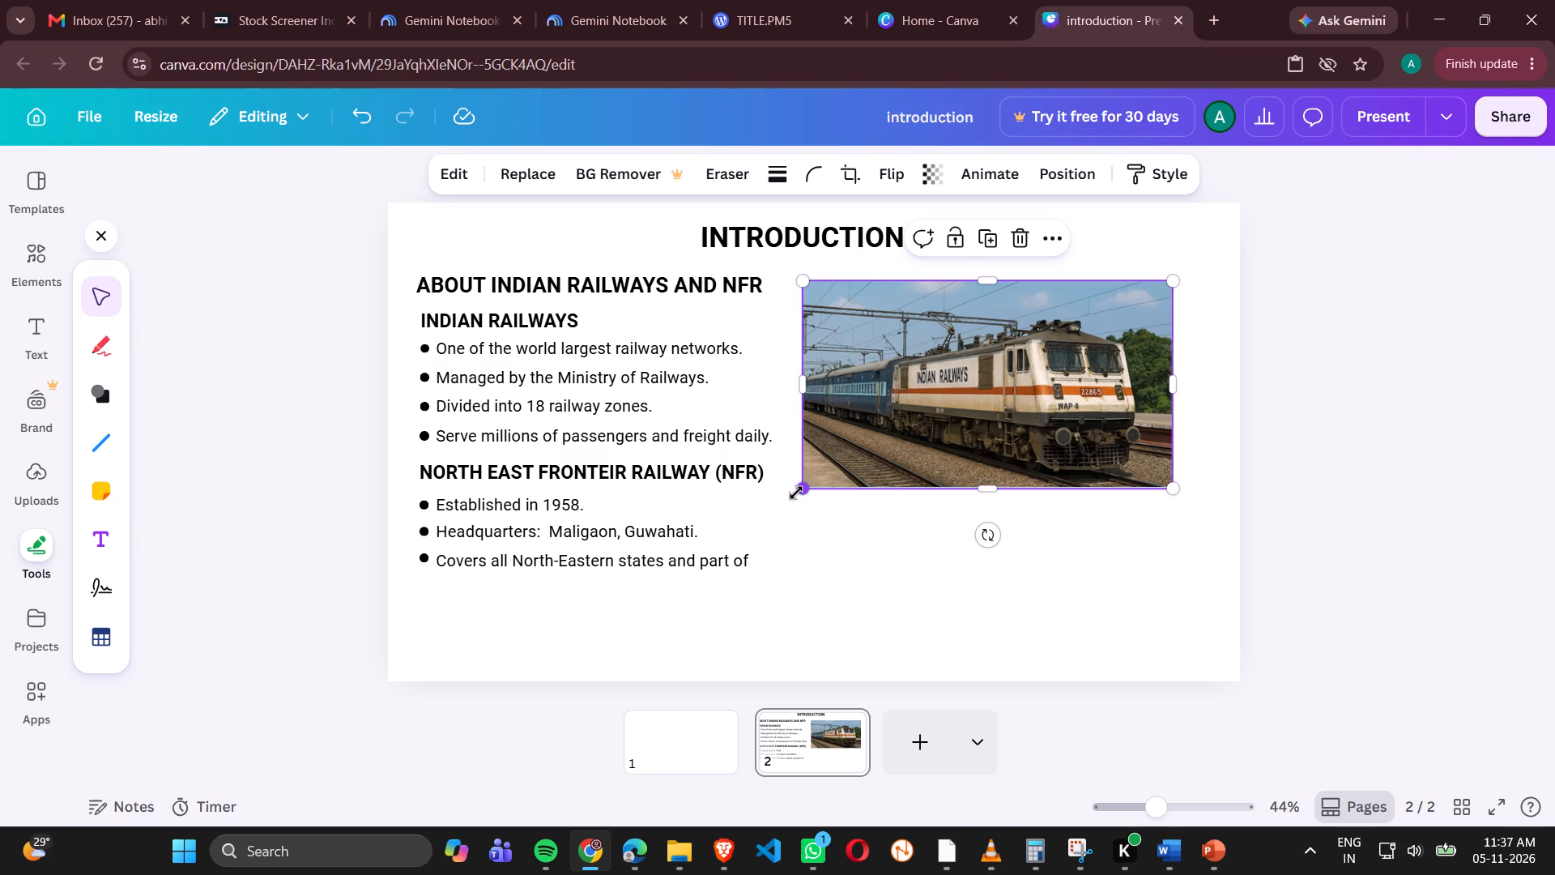
pyautogui.moveTo(796, 493); pyautogui.dragTo(814, 488)
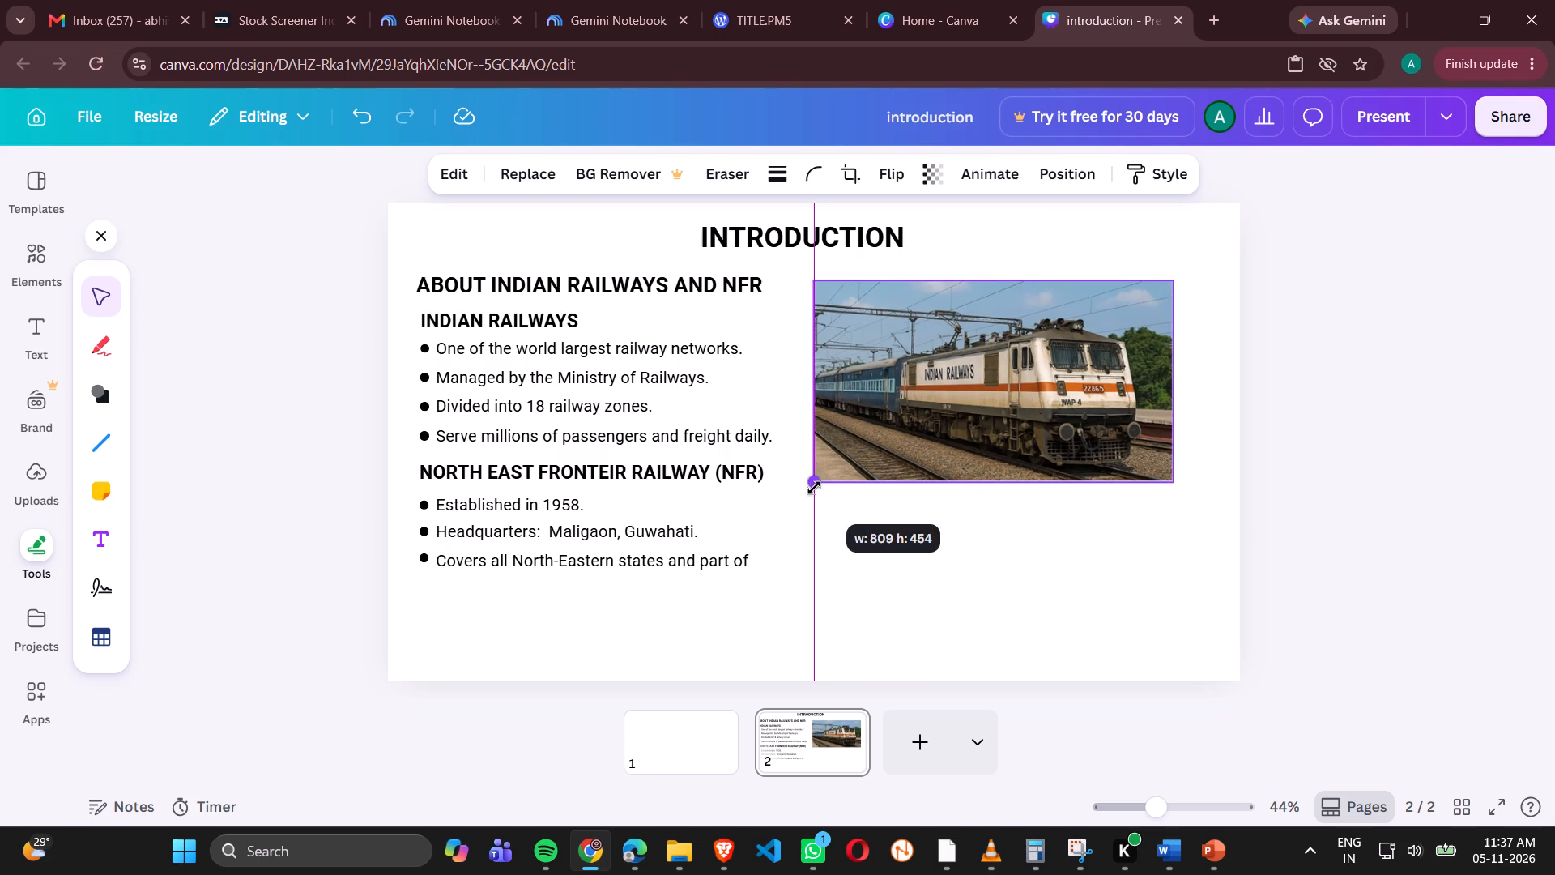
pyautogui.moveTo(814, 488); pyautogui.dragTo(841, 484)
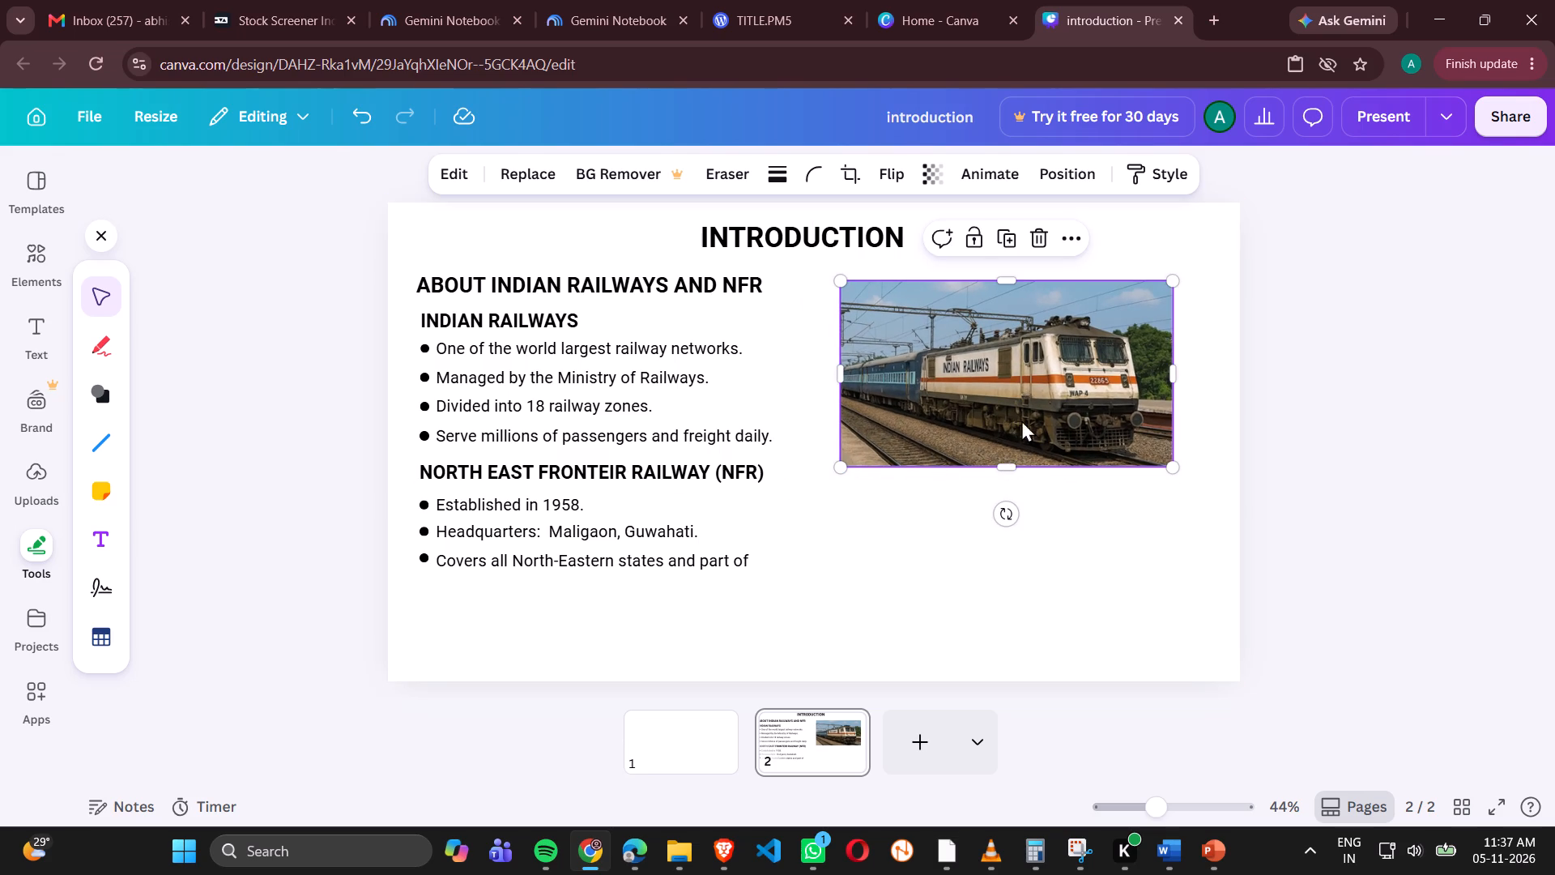
pyautogui.moveTo(999, 368); pyautogui.dragTo(1005, 393)
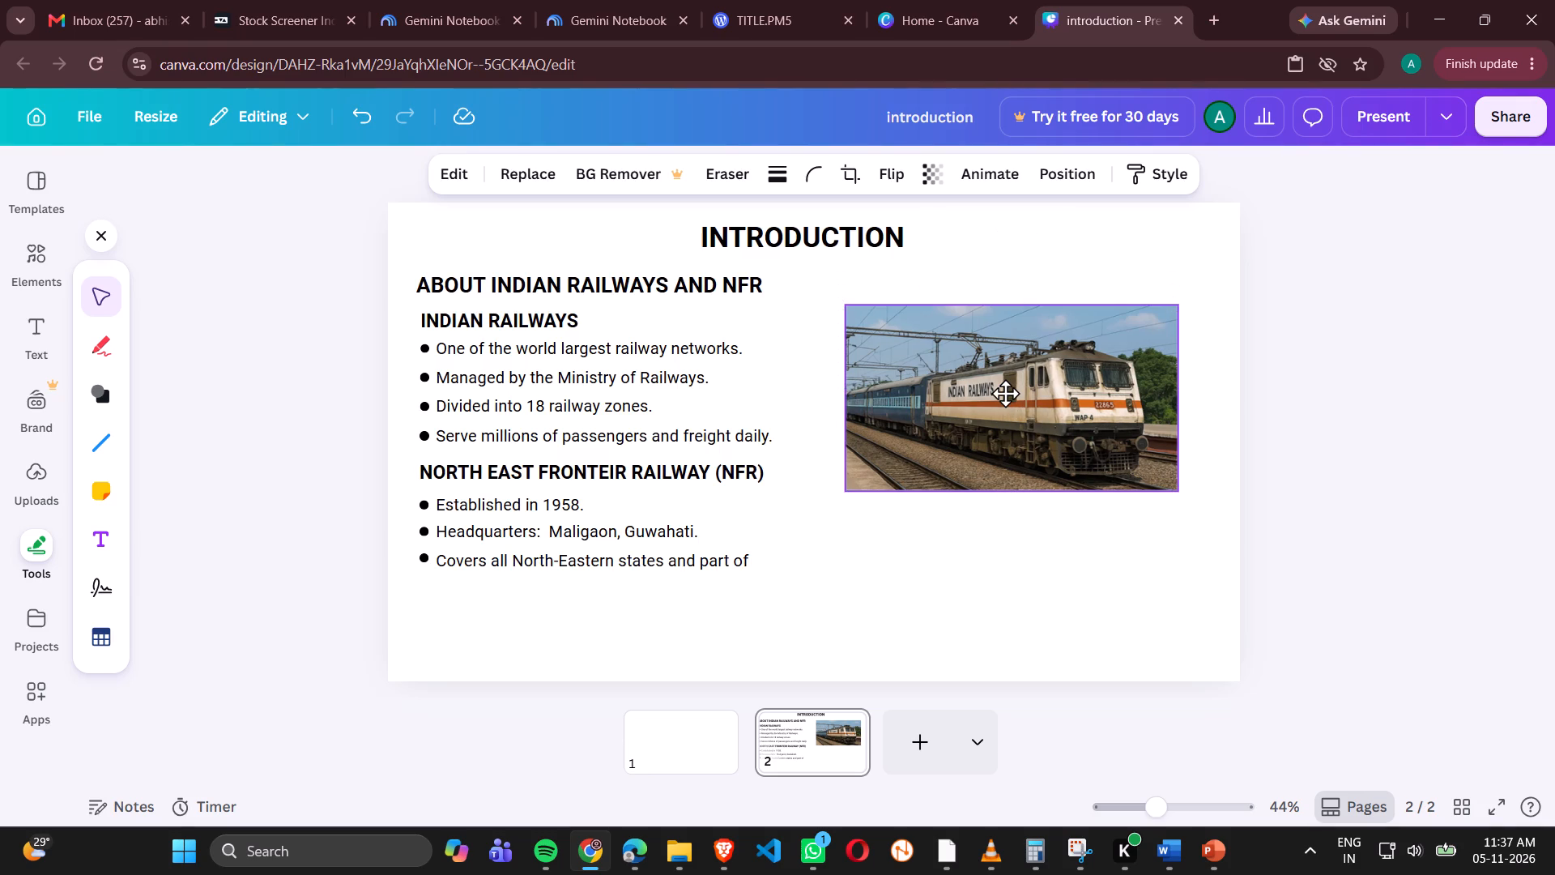
pyautogui.moveTo(1005, 393); pyautogui.dragTo(1007, 388)
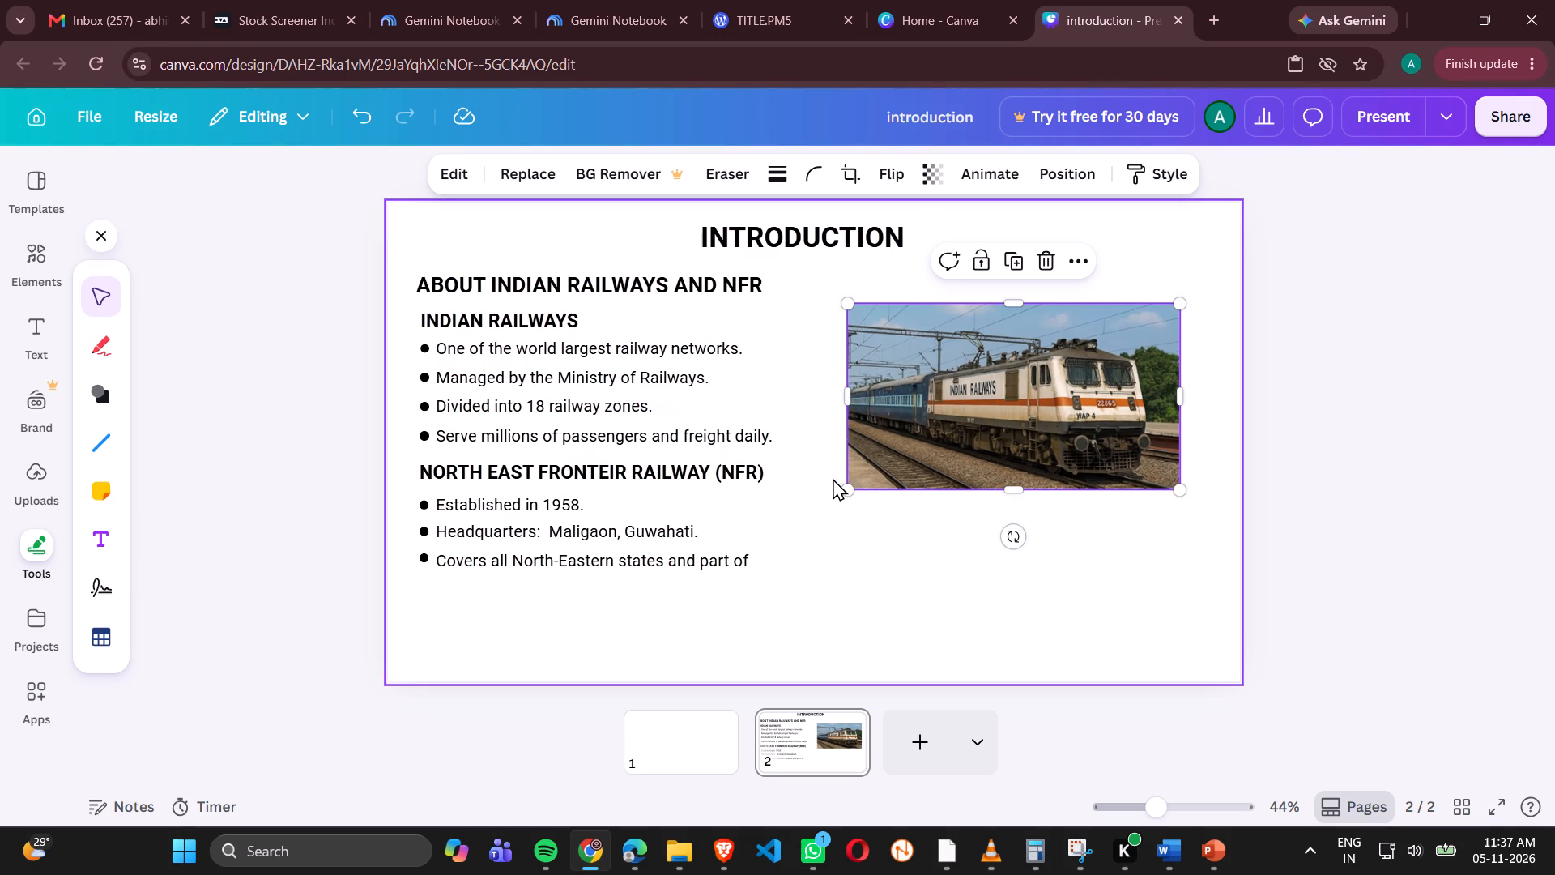
# Shrink the train image proportionally toward its upper-right corner, widening the gap beside the Indian Railways bullets.
pyautogui.moveTo(842, 494); pyautogui.dragTo(867, 482)
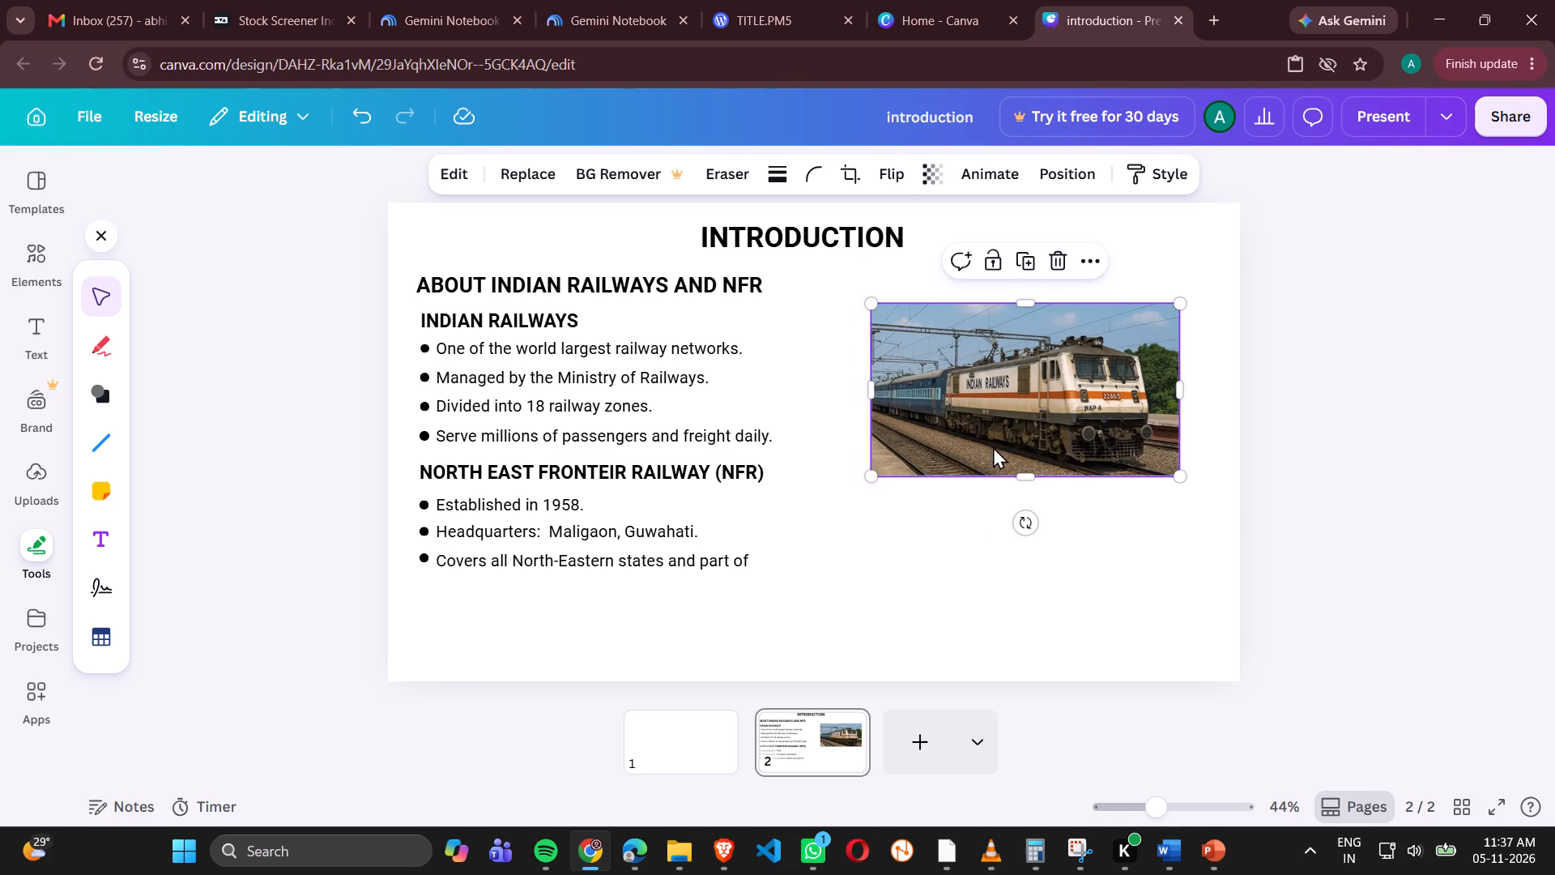
pyautogui.click(874, 484)
pyautogui.click(945, 446)
pyautogui.moveTo(864, 477); pyautogui.dragTo(881, 476)
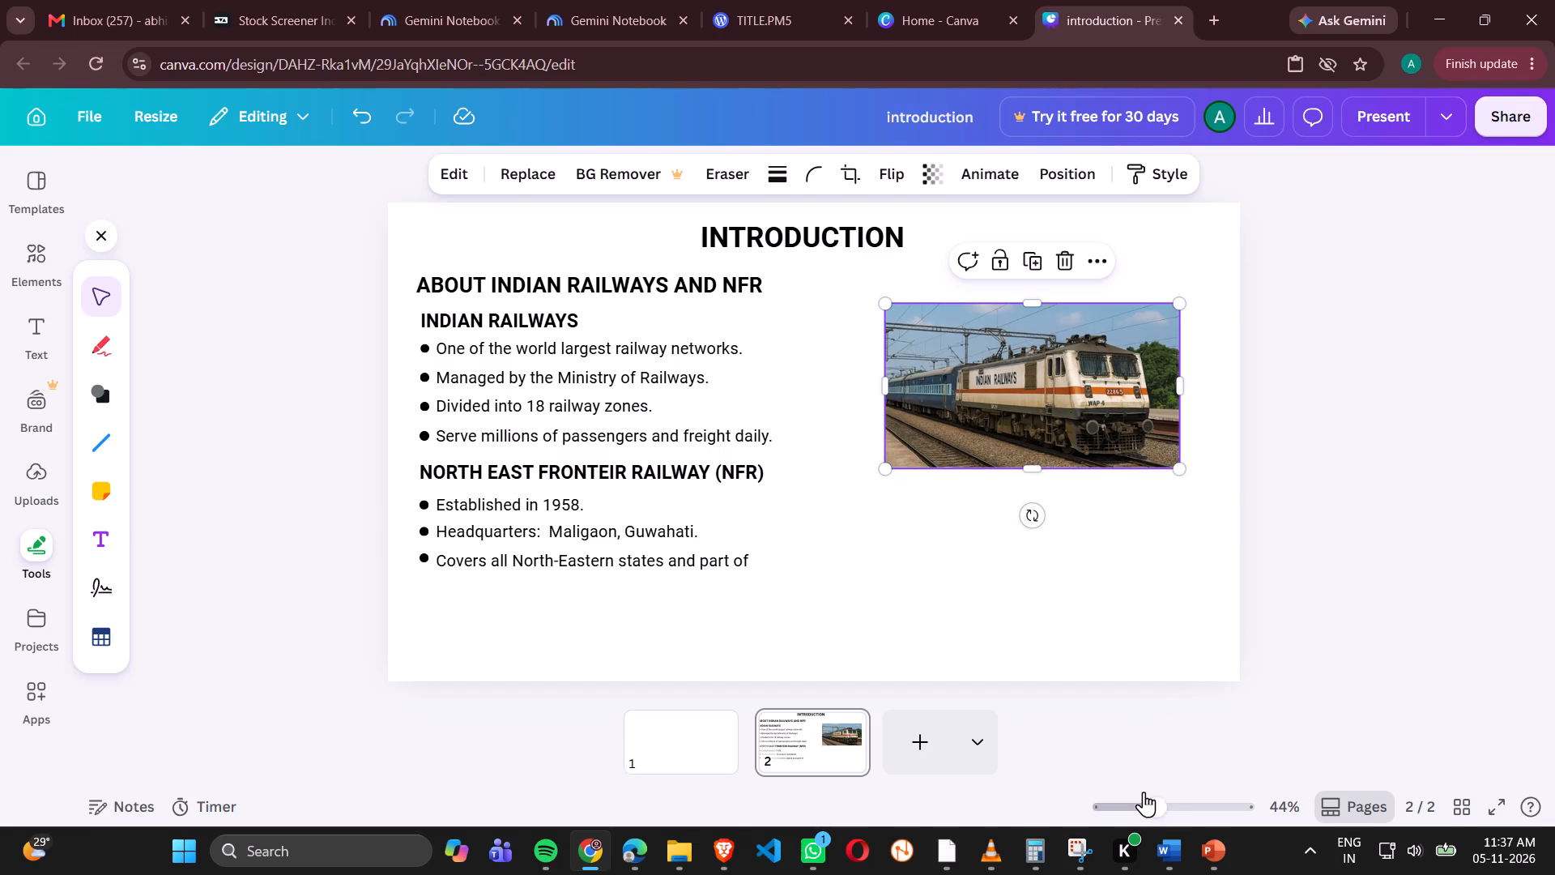
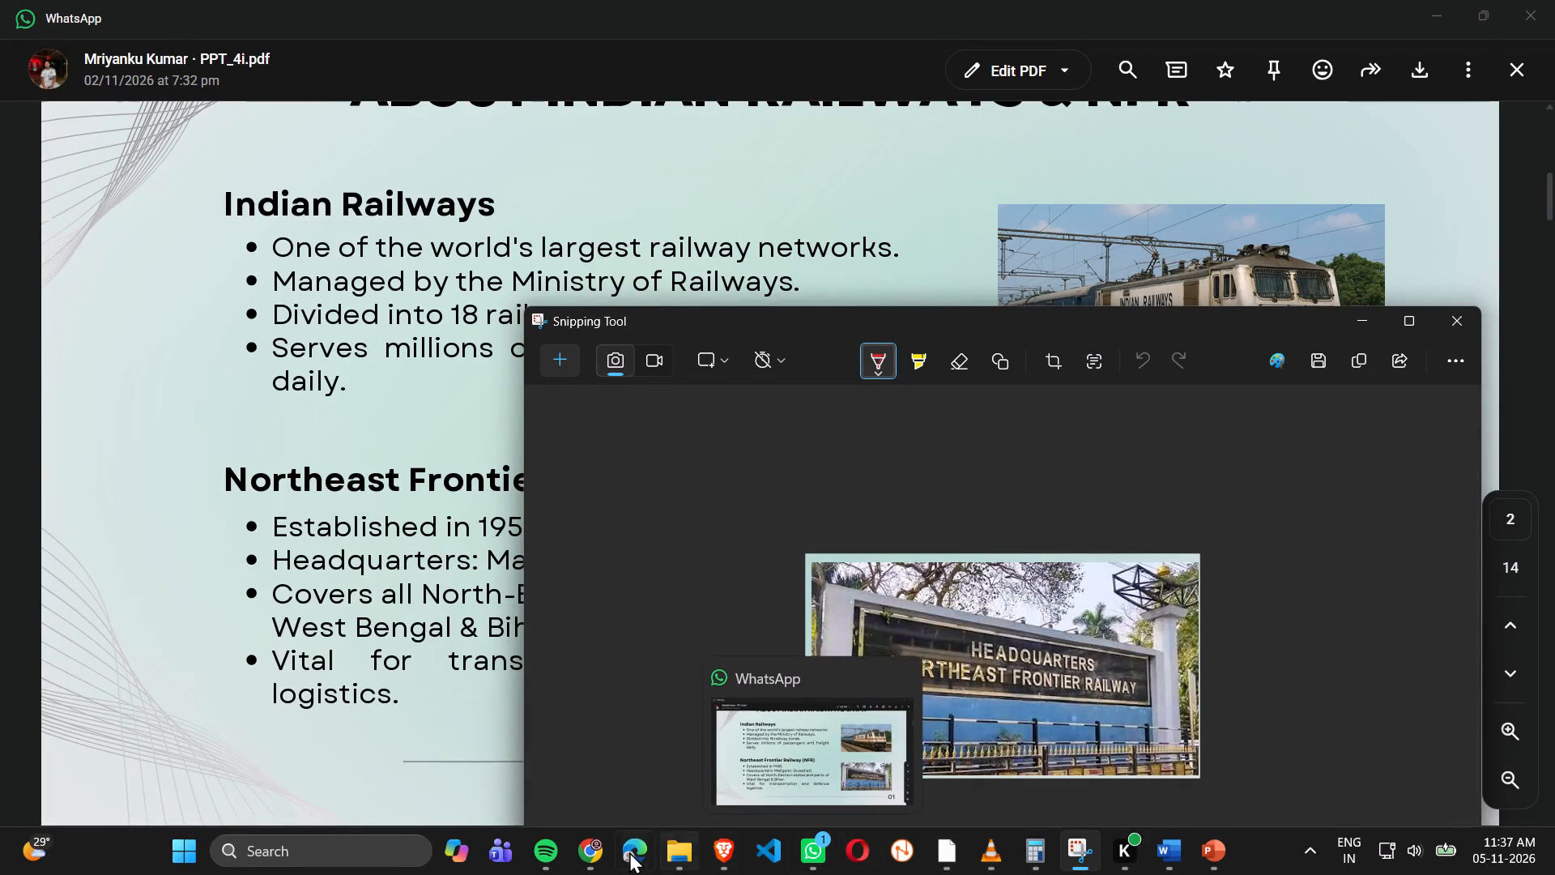
# Switch to the Canva presentation and paste the copied Northeast Frontier Railway headquarters image onto the Introduction slide.
pyautogui.click(594, 852)
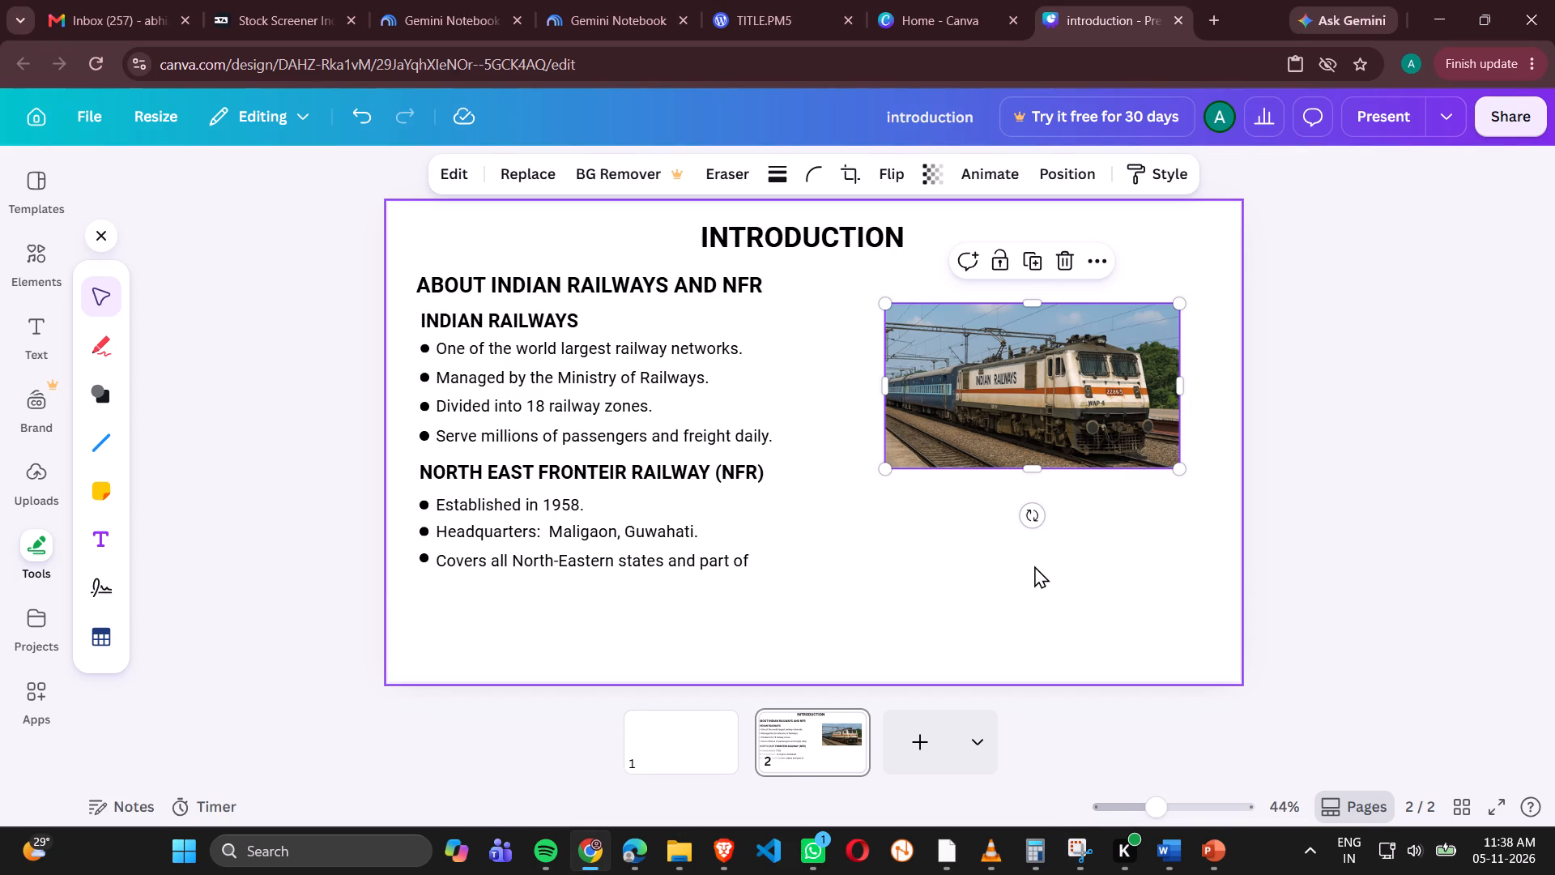
pyautogui.rightClick(1029, 553)
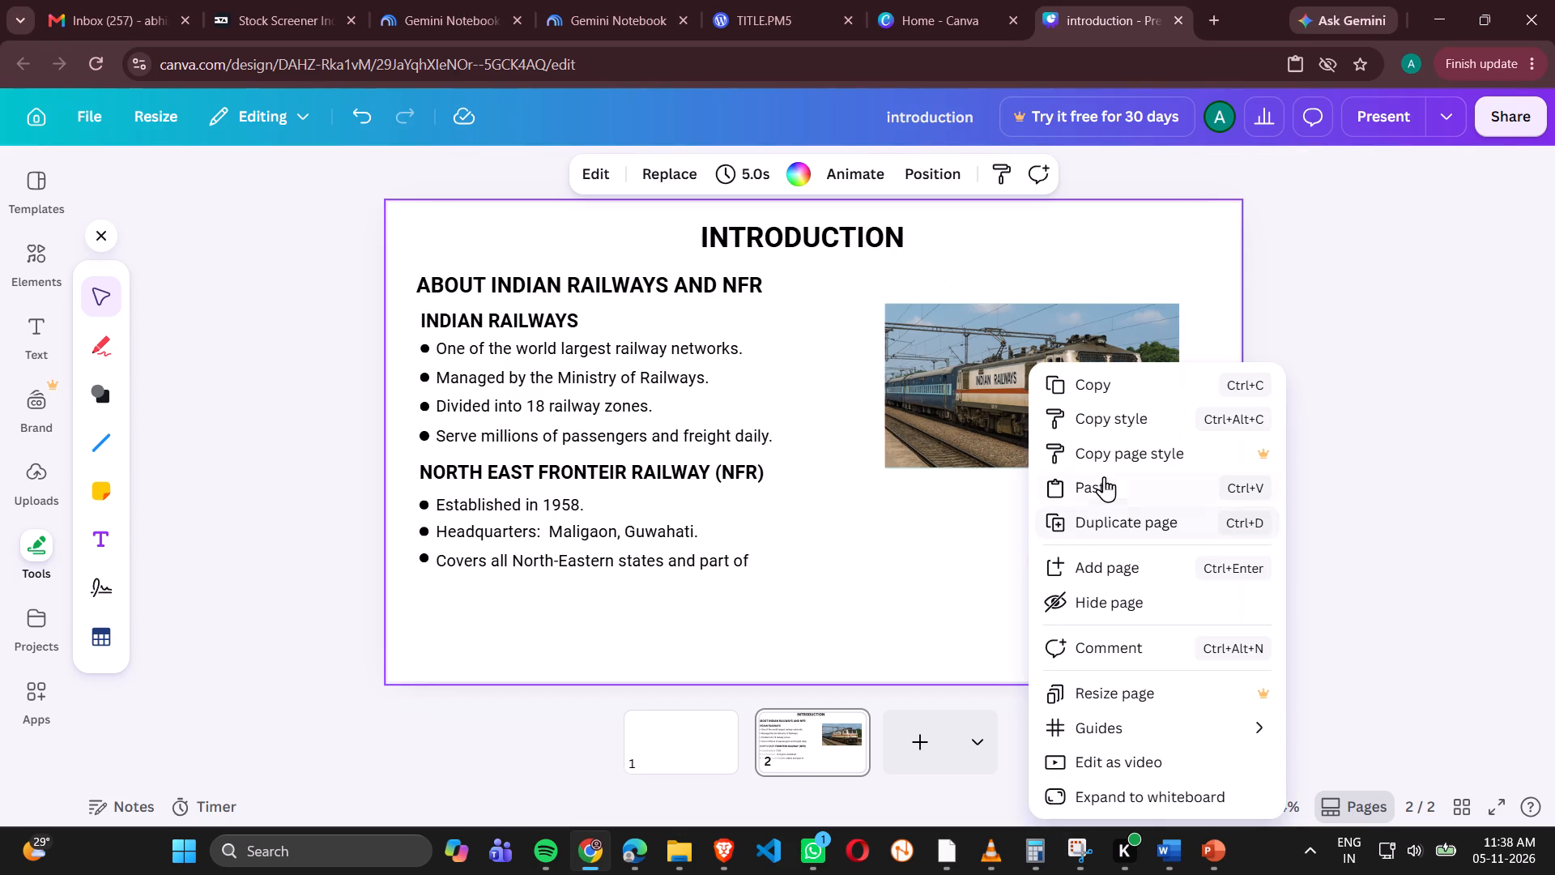
pyautogui.click(1104, 483)
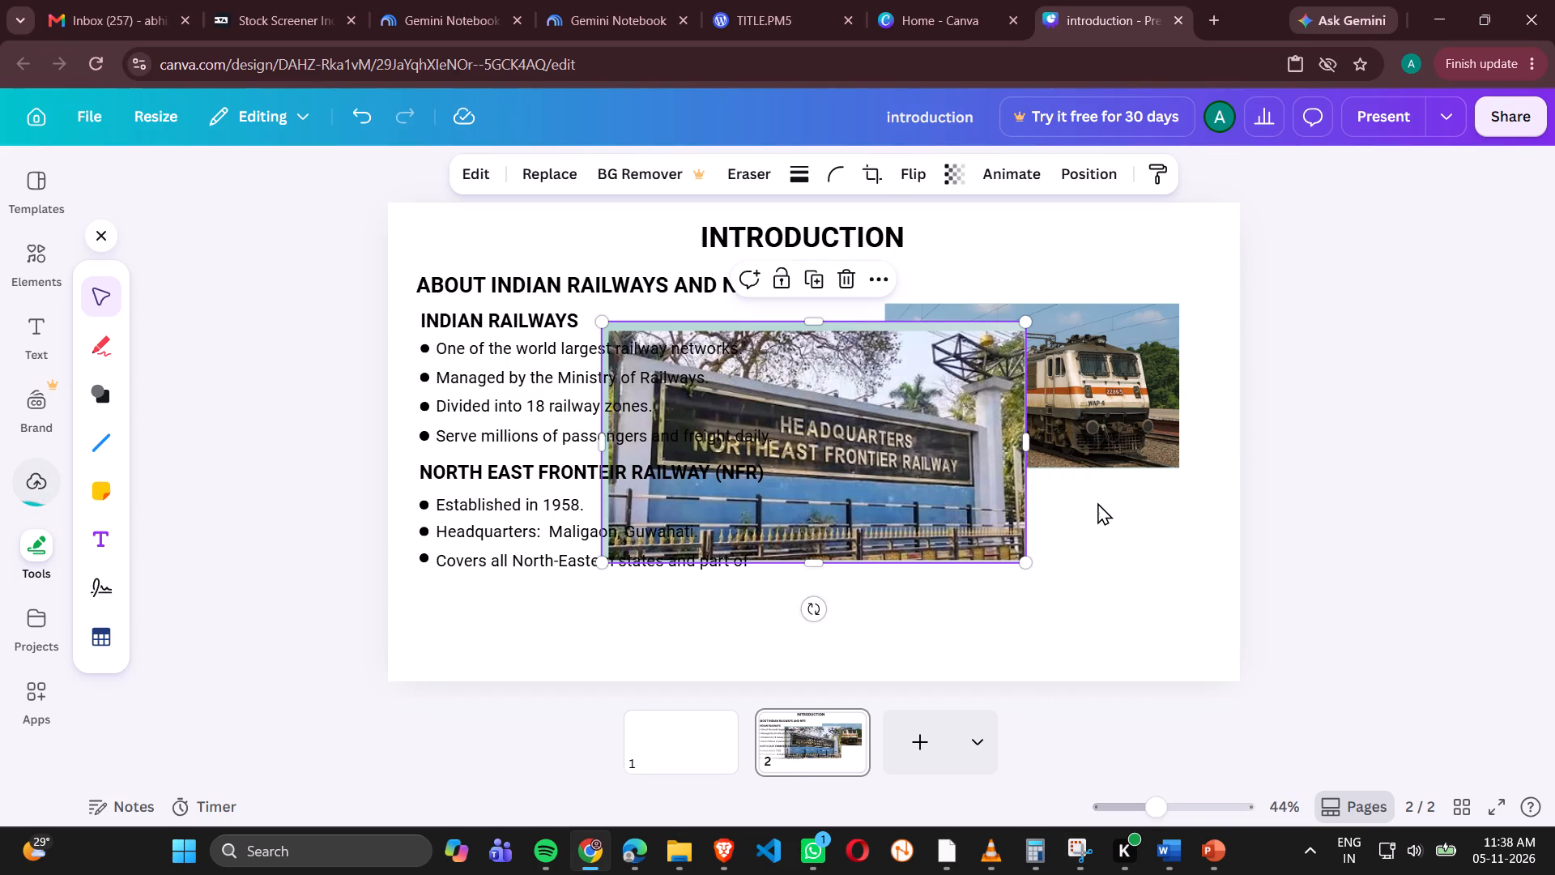
# Pause the Spotify playback.
pyautogui.click(1456, 848)
pyautogui.click(1361, 371)
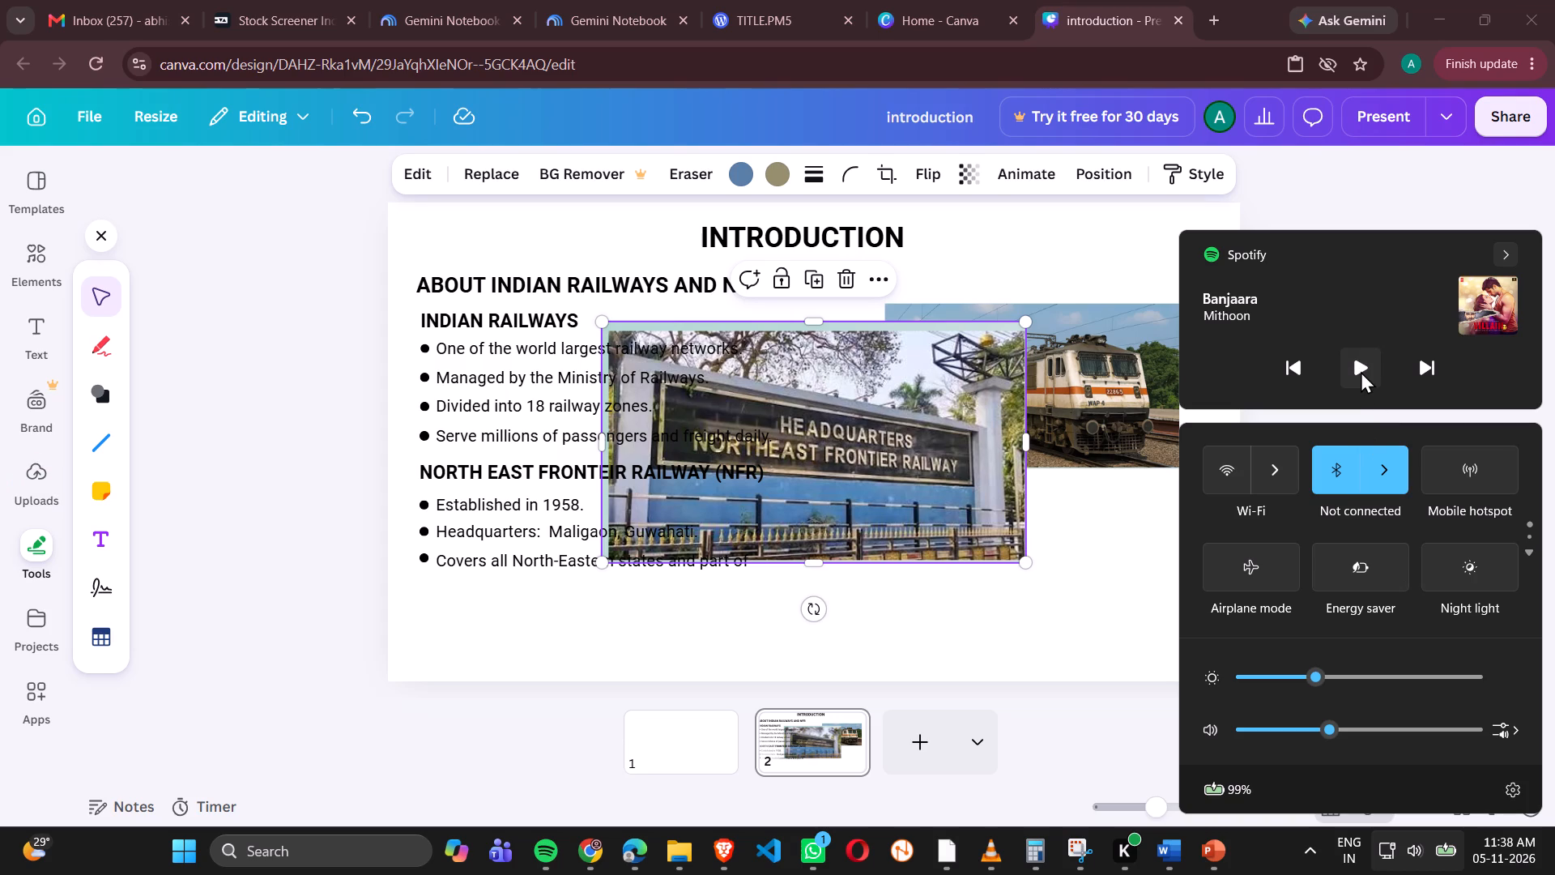
# Crop the pale strip off the top edge of the Northeast Frontier Railway headquarters image.
pyautogui.click(1442, 179)
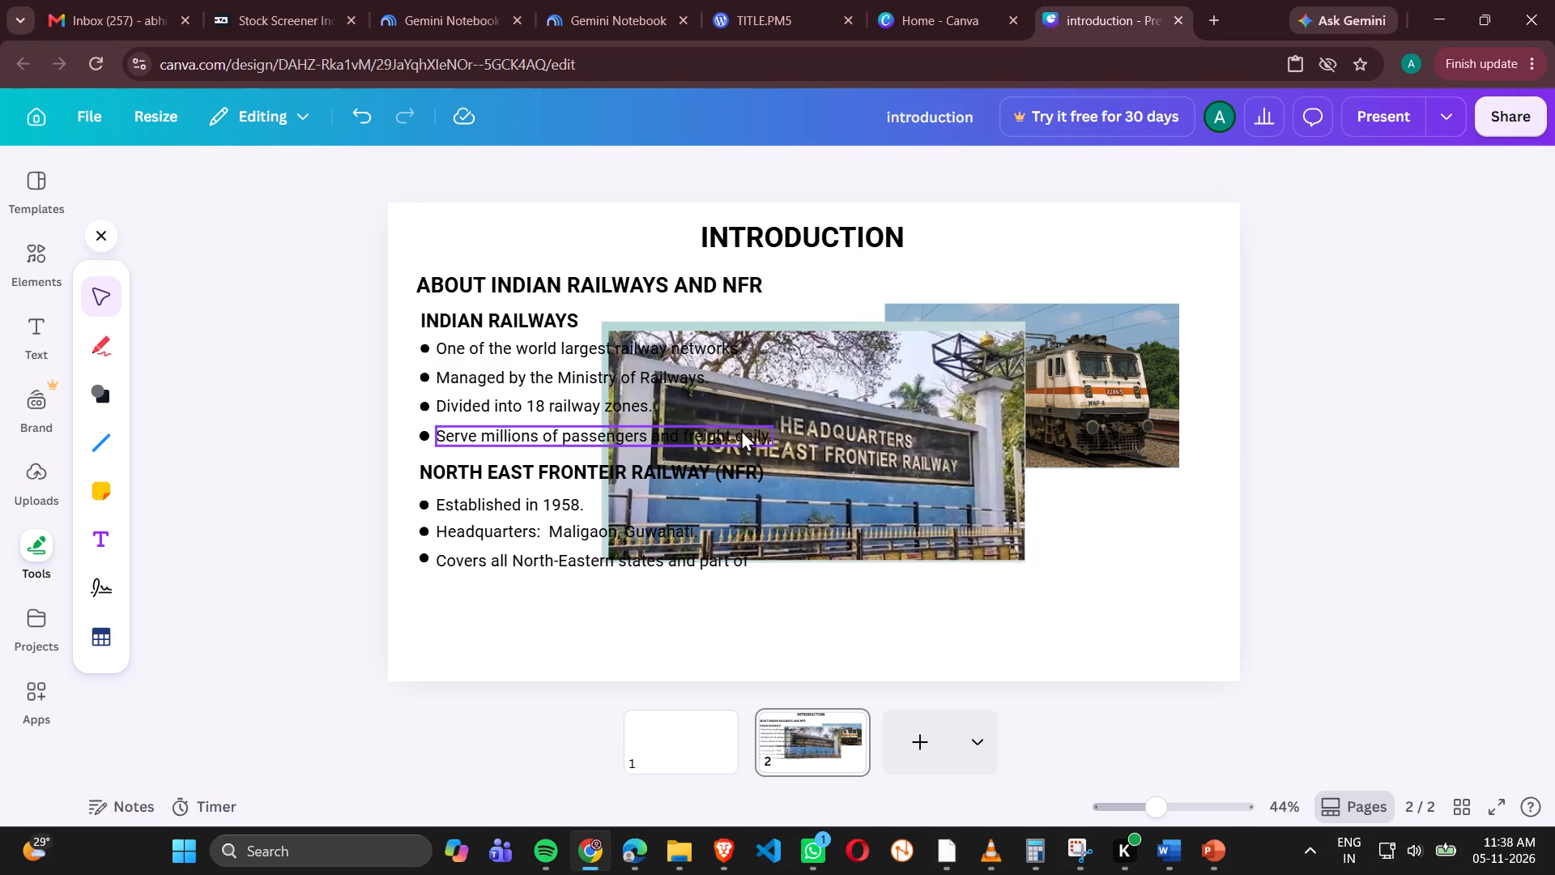
pyautogui.click(902, 398)
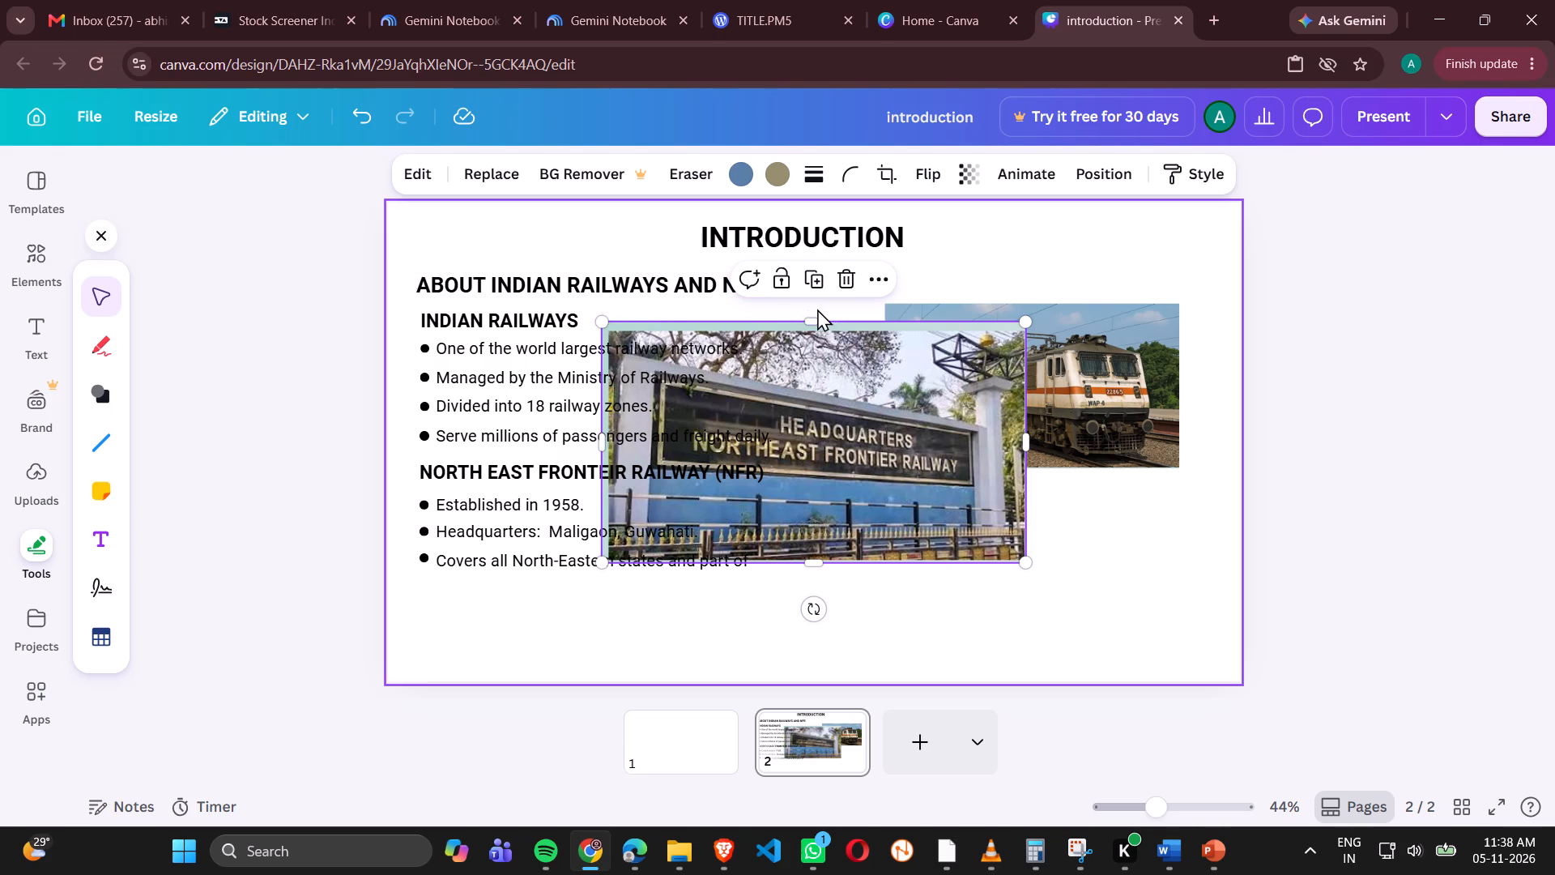
pyautogui.moveTo(817, 321); pyautogui.dragTo(820, 338)
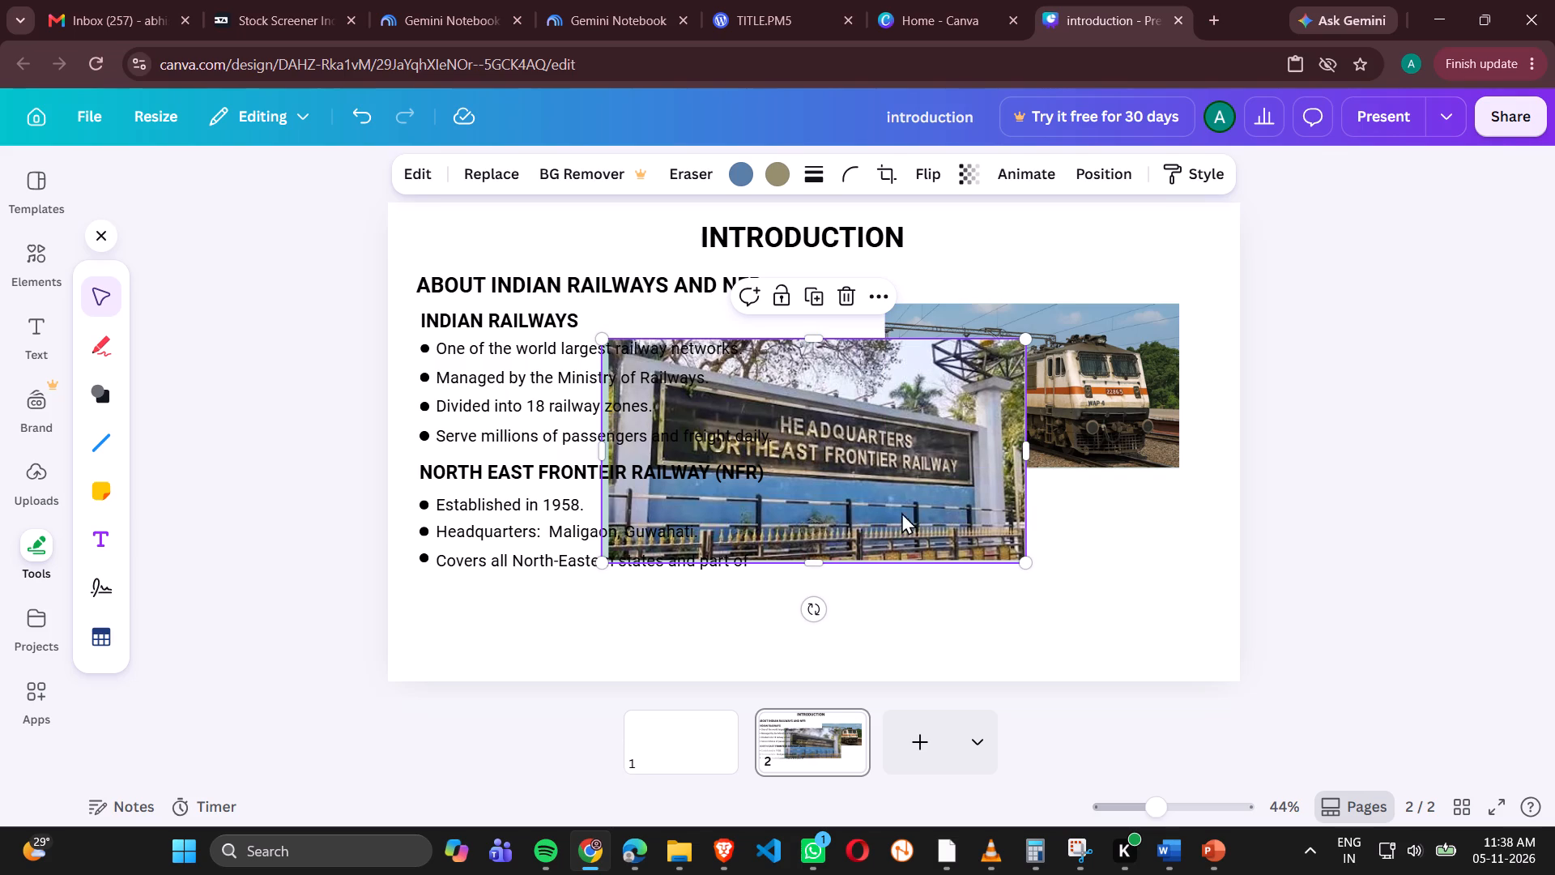
# Move the headquarters image off the text to beside the NFR bullets and trim the pale strip from its left edge.
pyautogui.moveTo(872, 484); pyautogui.dragTo(1054, 575)
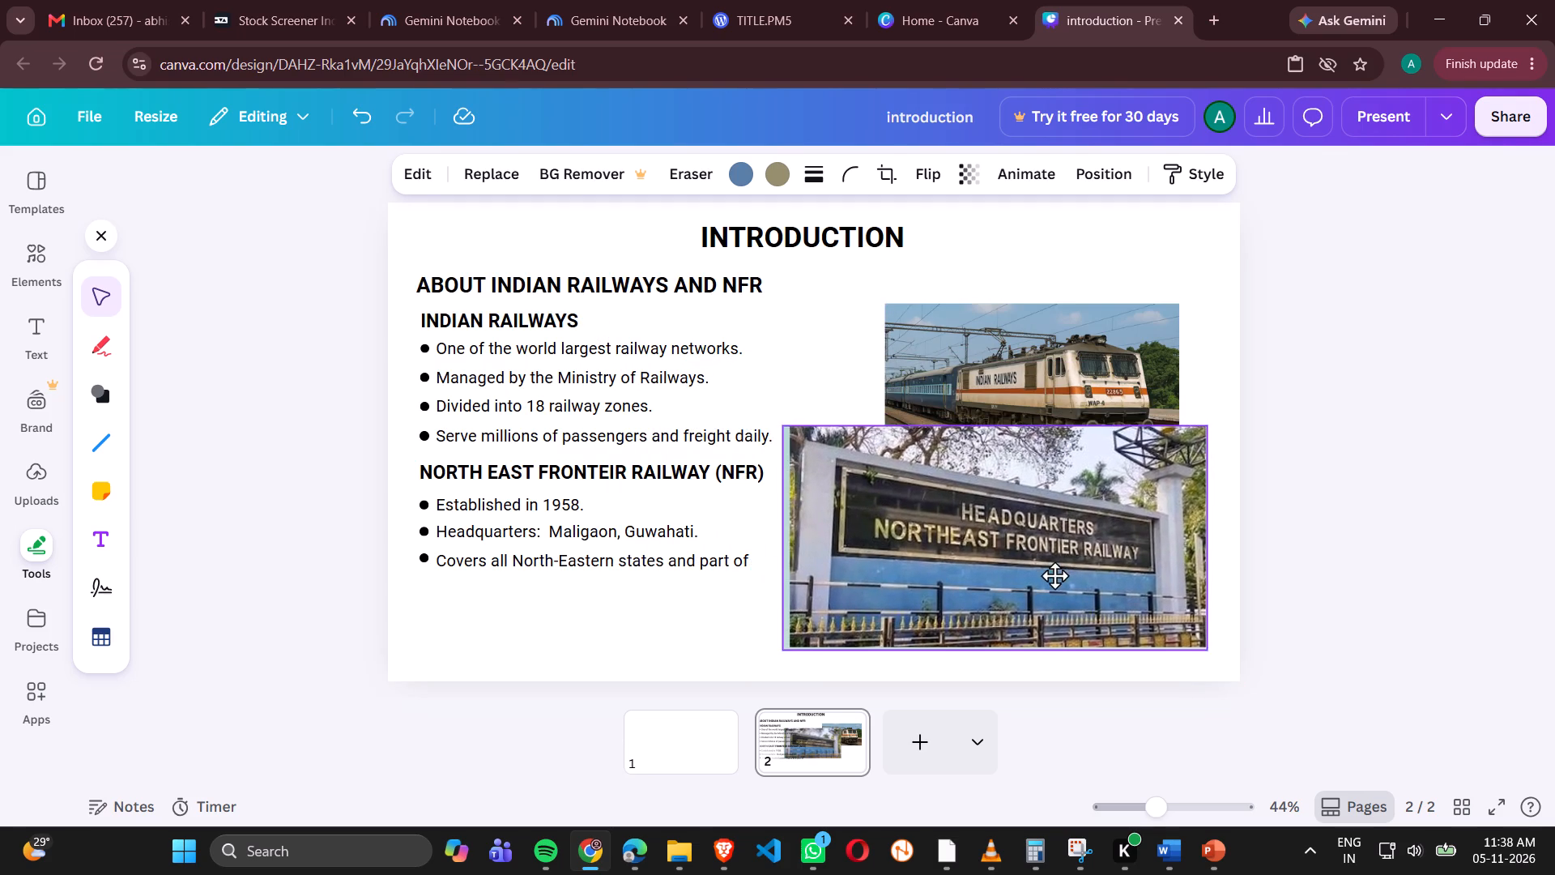
pyautogui.moveTo(1054, 575); pyautogui.dragTo(1057, 586)
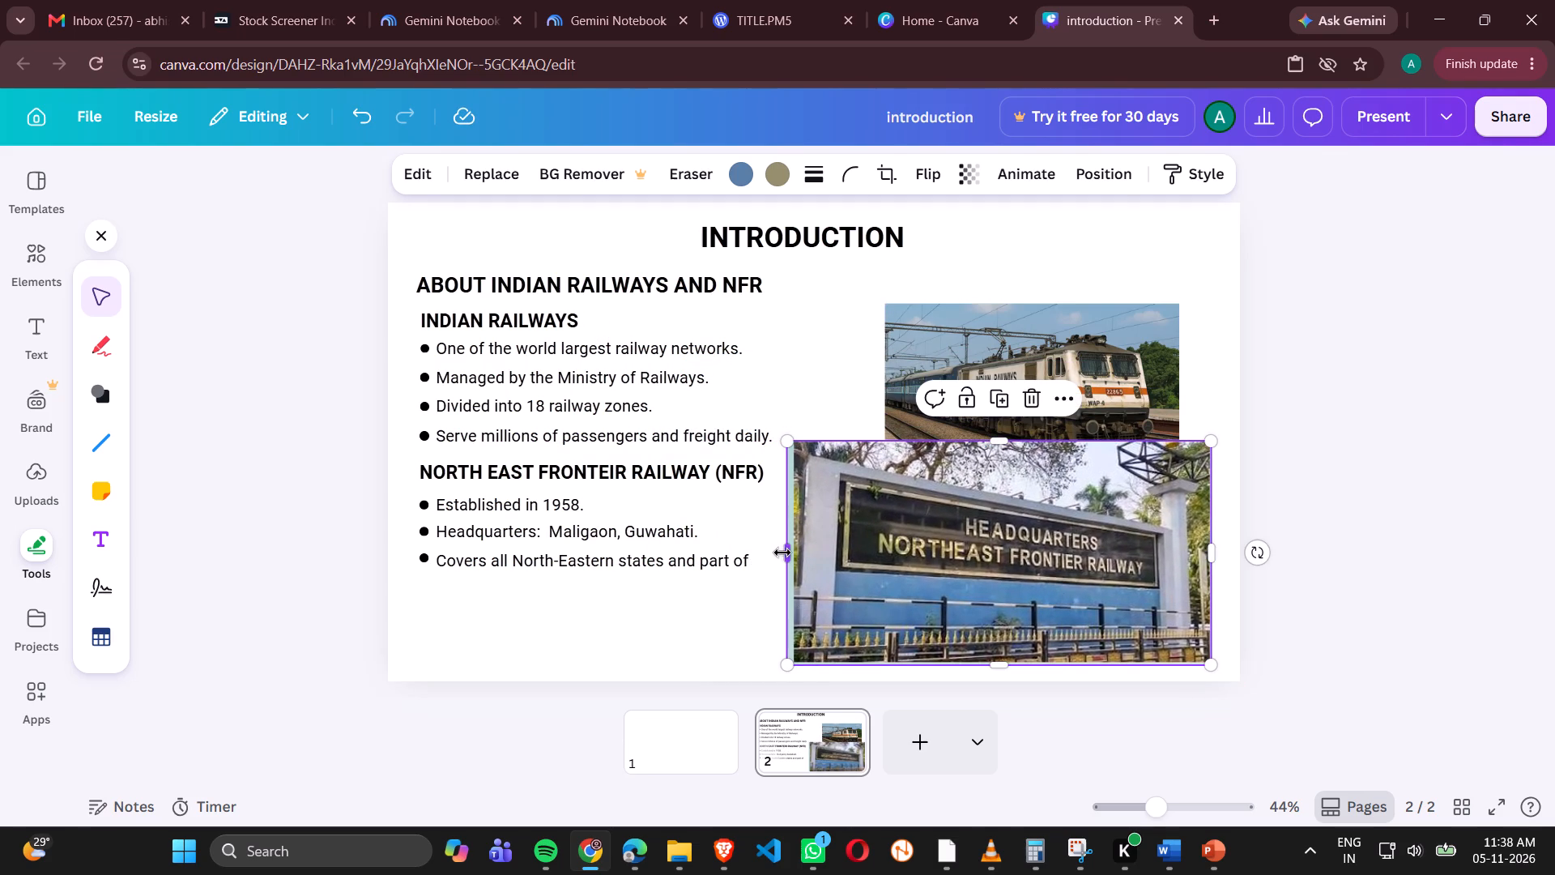
pyautogui.moveTo(783, 552); pyautogui.dragTo(799, 553)
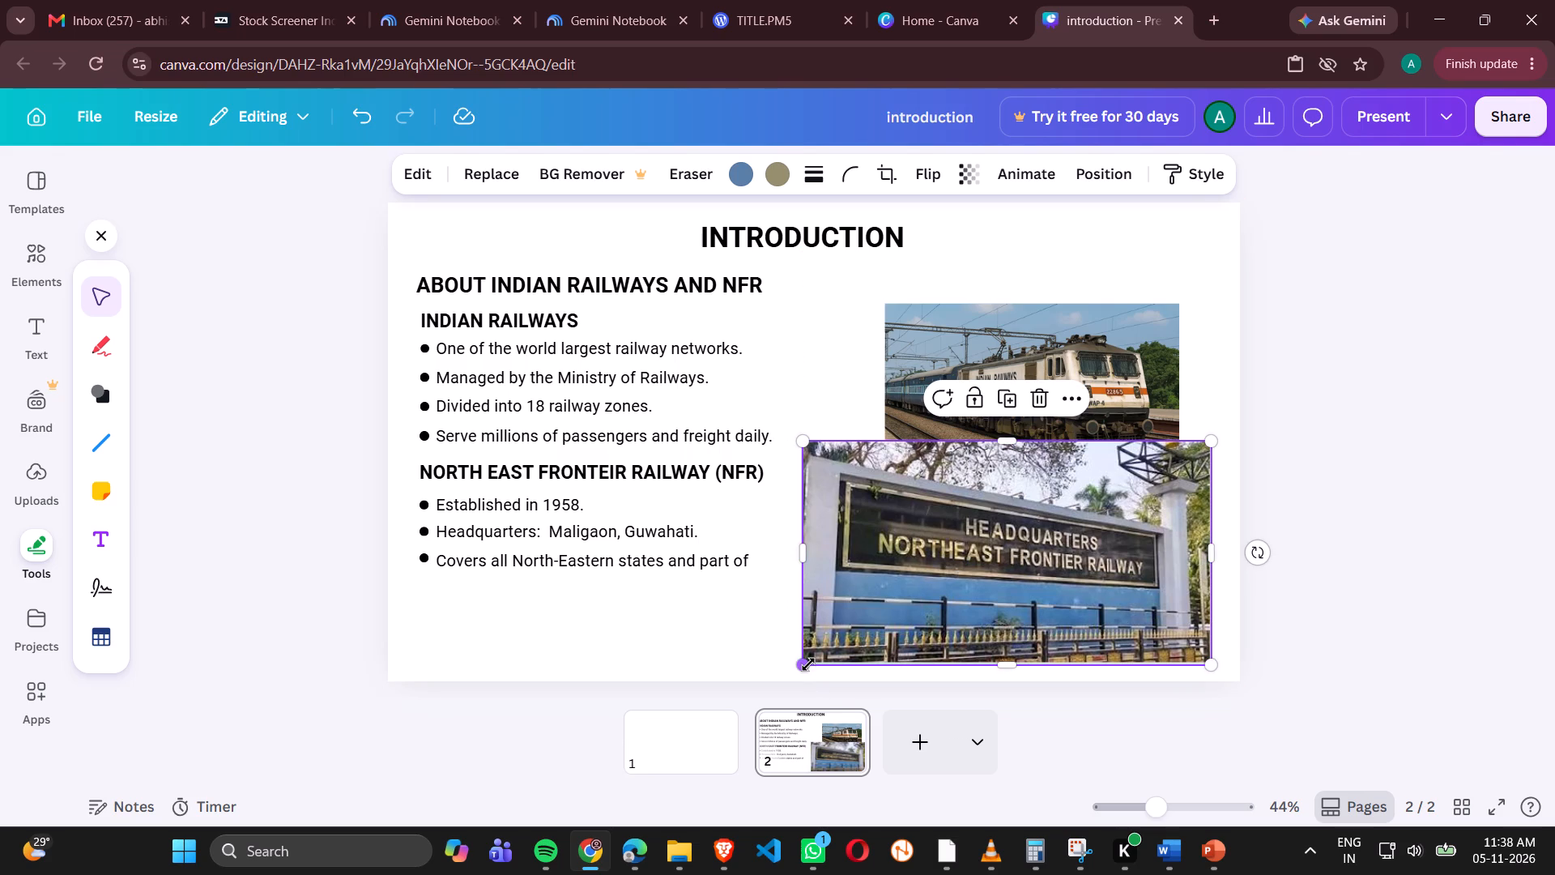
# Scale down the headquarters image to the train image's width and align it directly below the train image with a small gap.
pyautogui.moveTo(808, 664); pyautogui.dragTo(891, 645)
pyautogui.moveTo(1047, 540); pyautogui.dragTo(1054, 578)
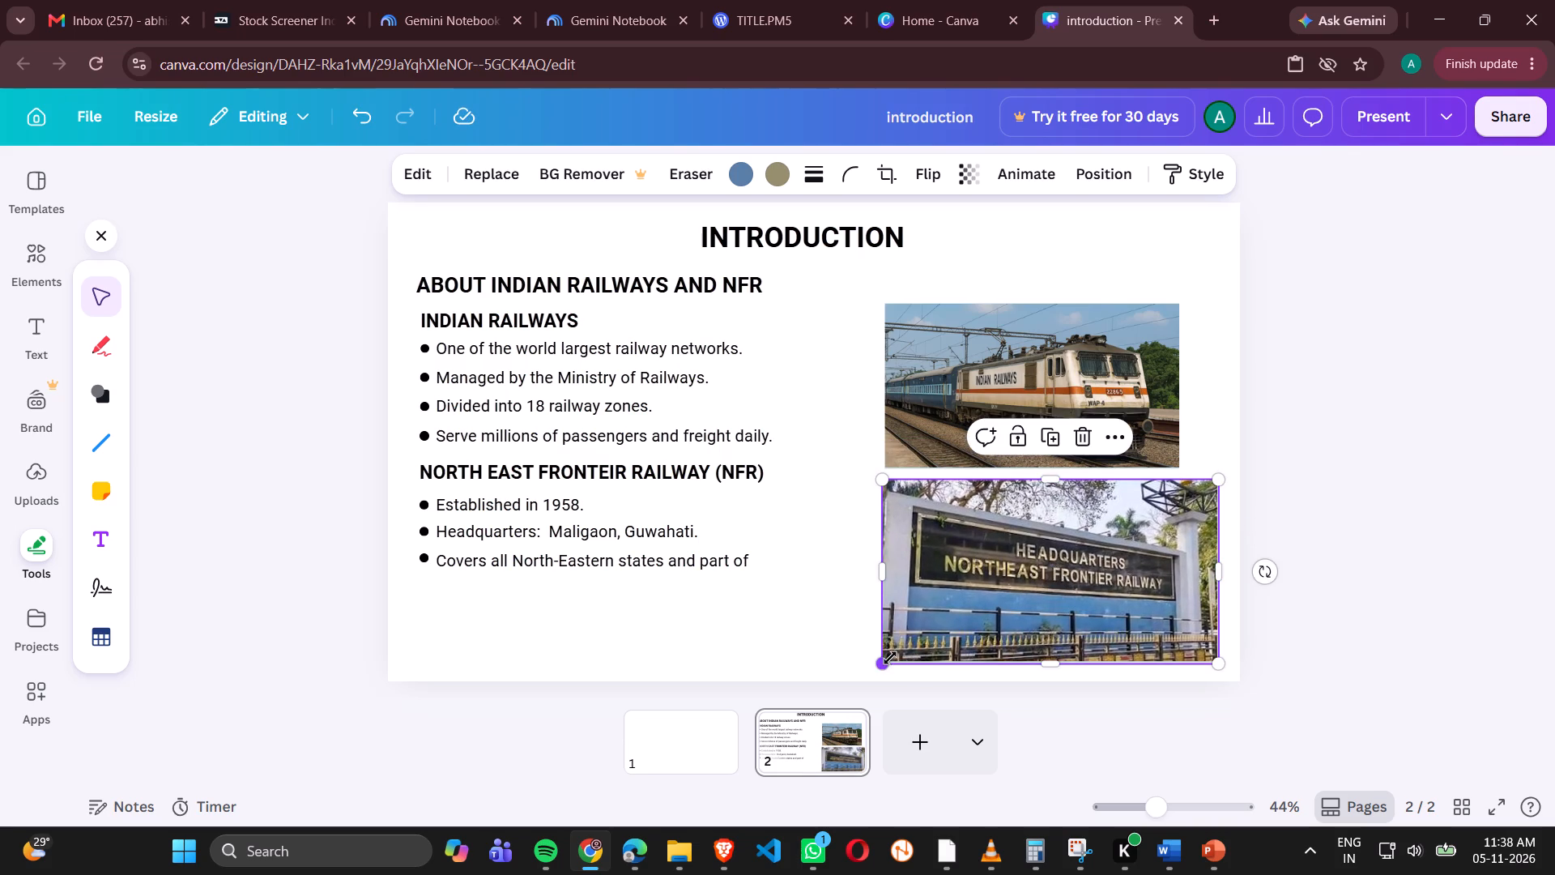
pyautogui.moveTo(883, 667); pyautogui.dragTo(908, 658)
pyautogui.moveTo(1055, 595); pyautogui.dragTo(1016, 600)
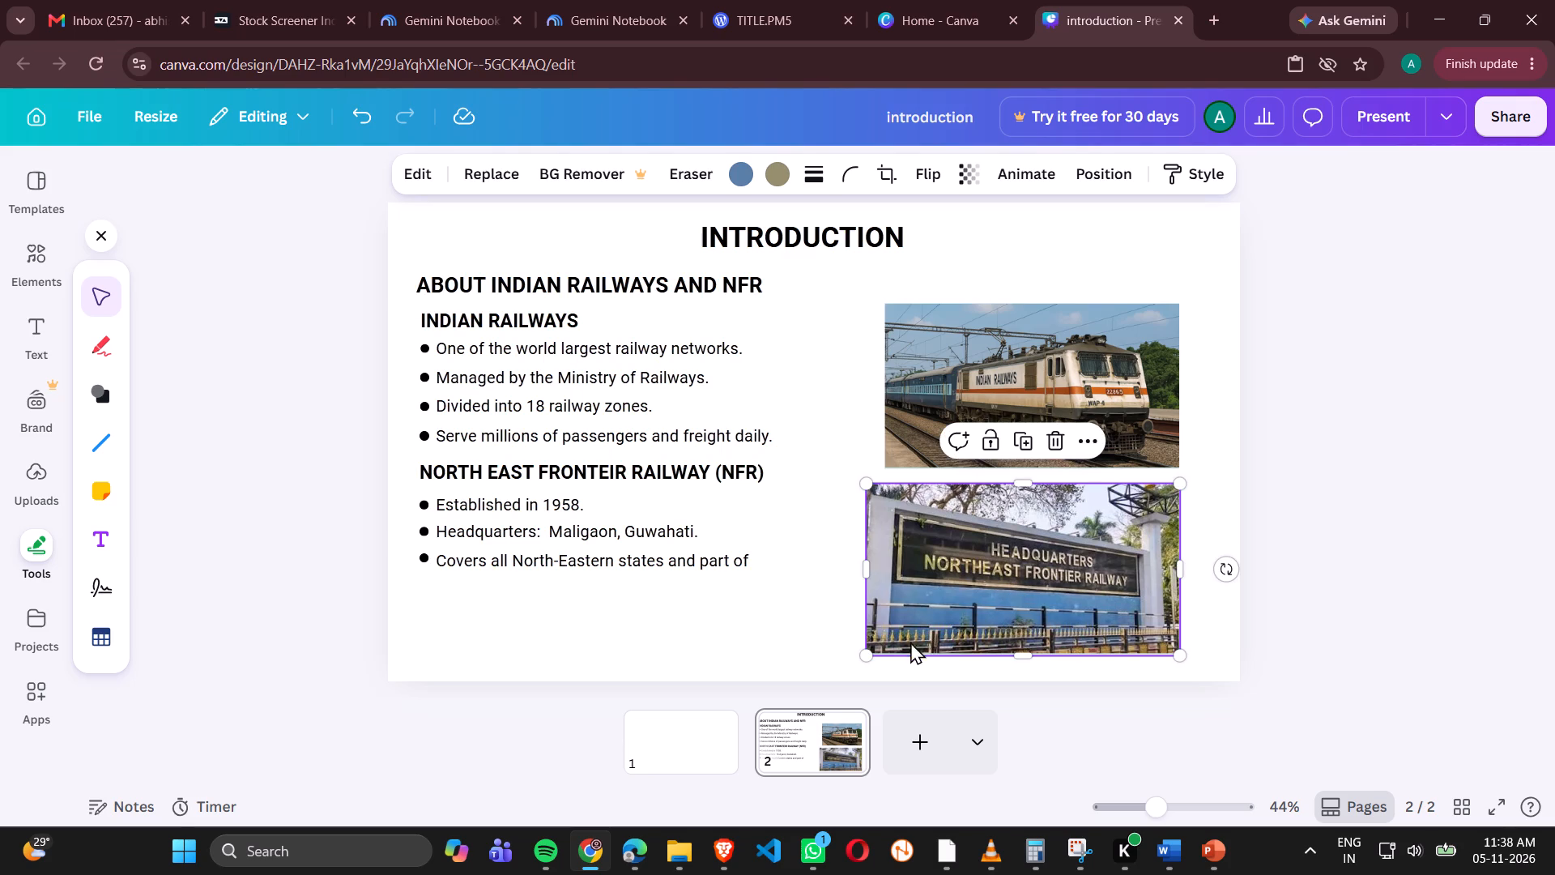
pyautogui.moveTo(867, 651); pyautogui.dragTo(880, 647)
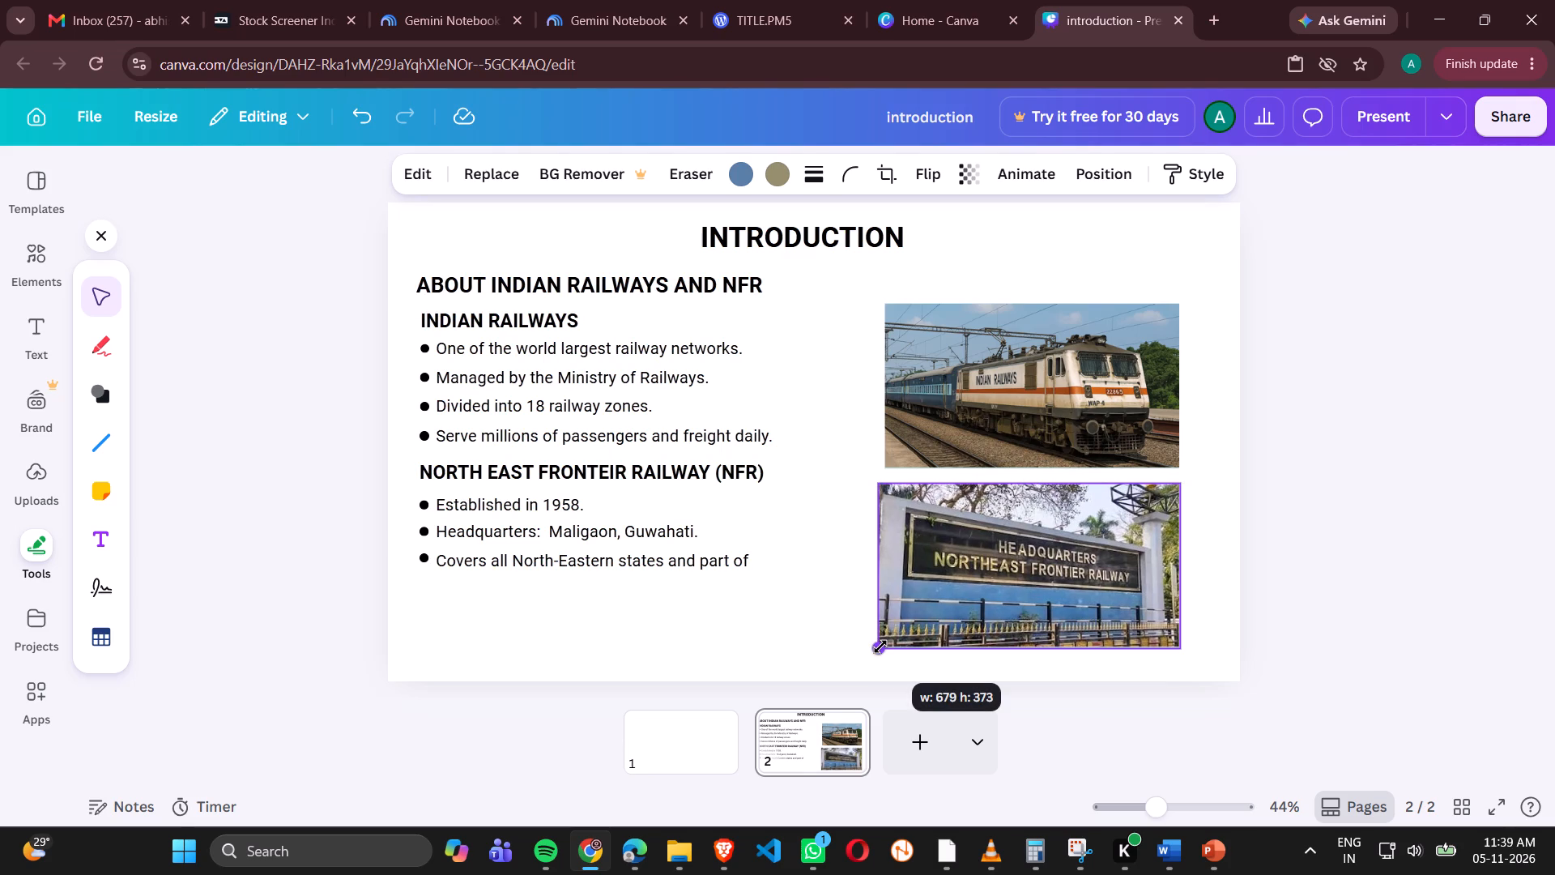
pyautogui.moveTo(880, 647); pyautogui.dragTo(883, 646)
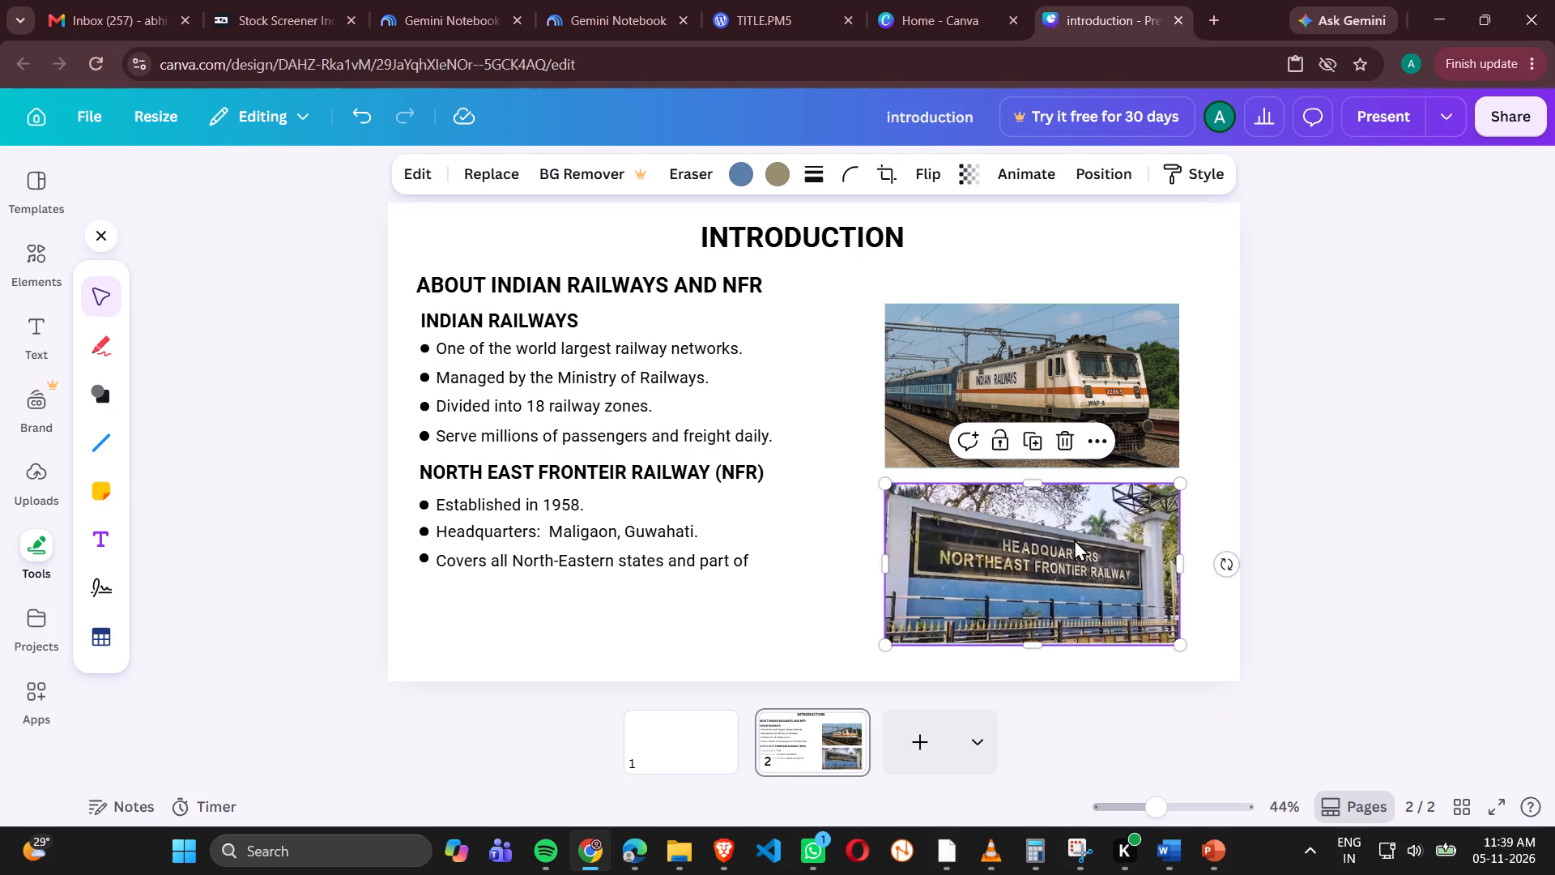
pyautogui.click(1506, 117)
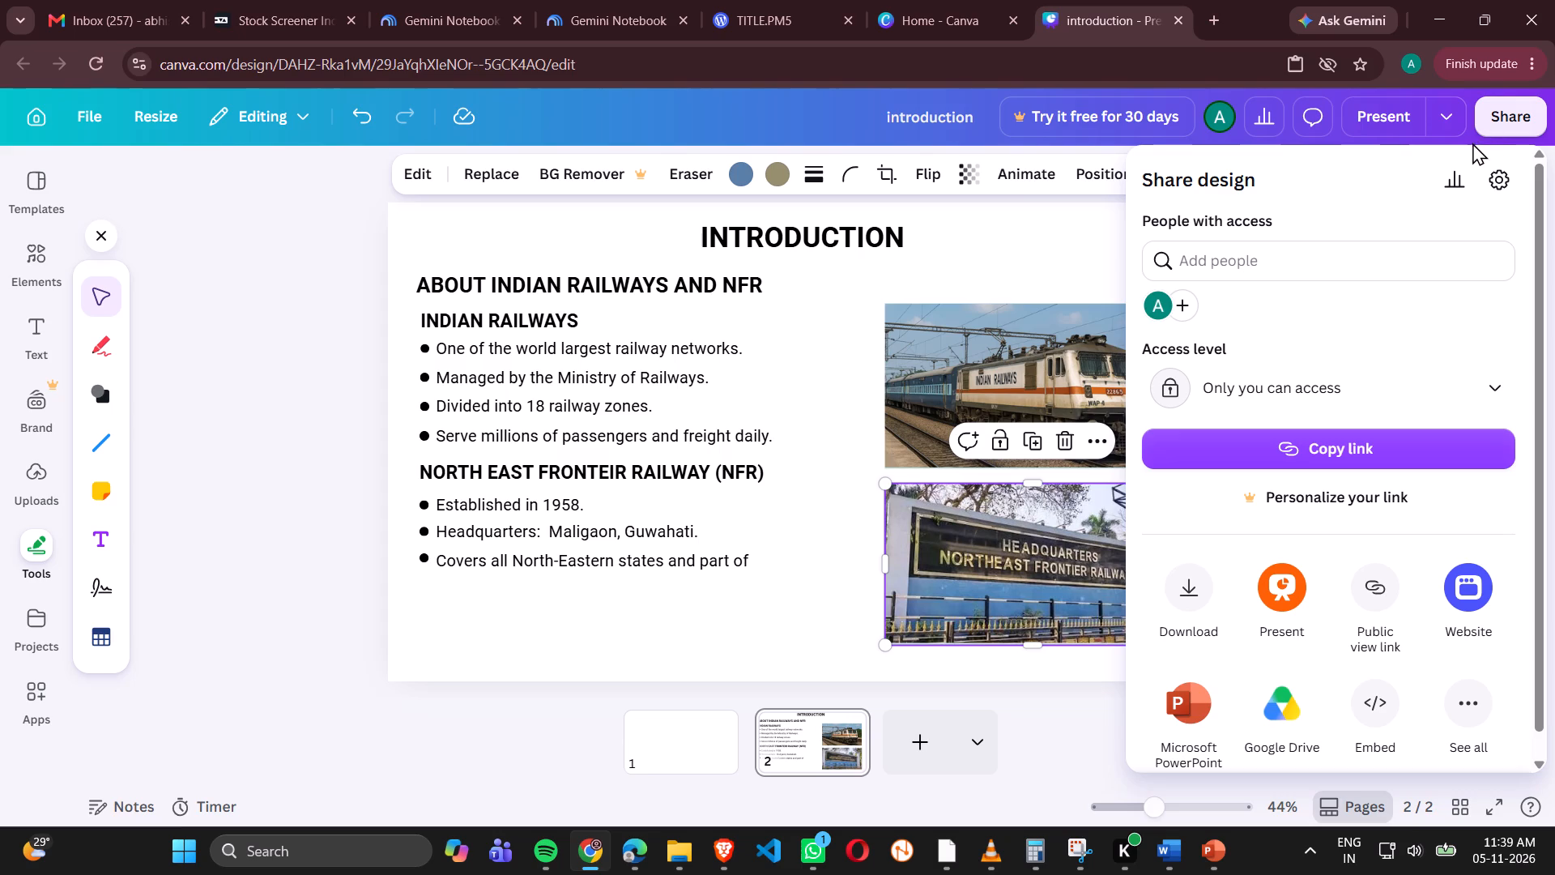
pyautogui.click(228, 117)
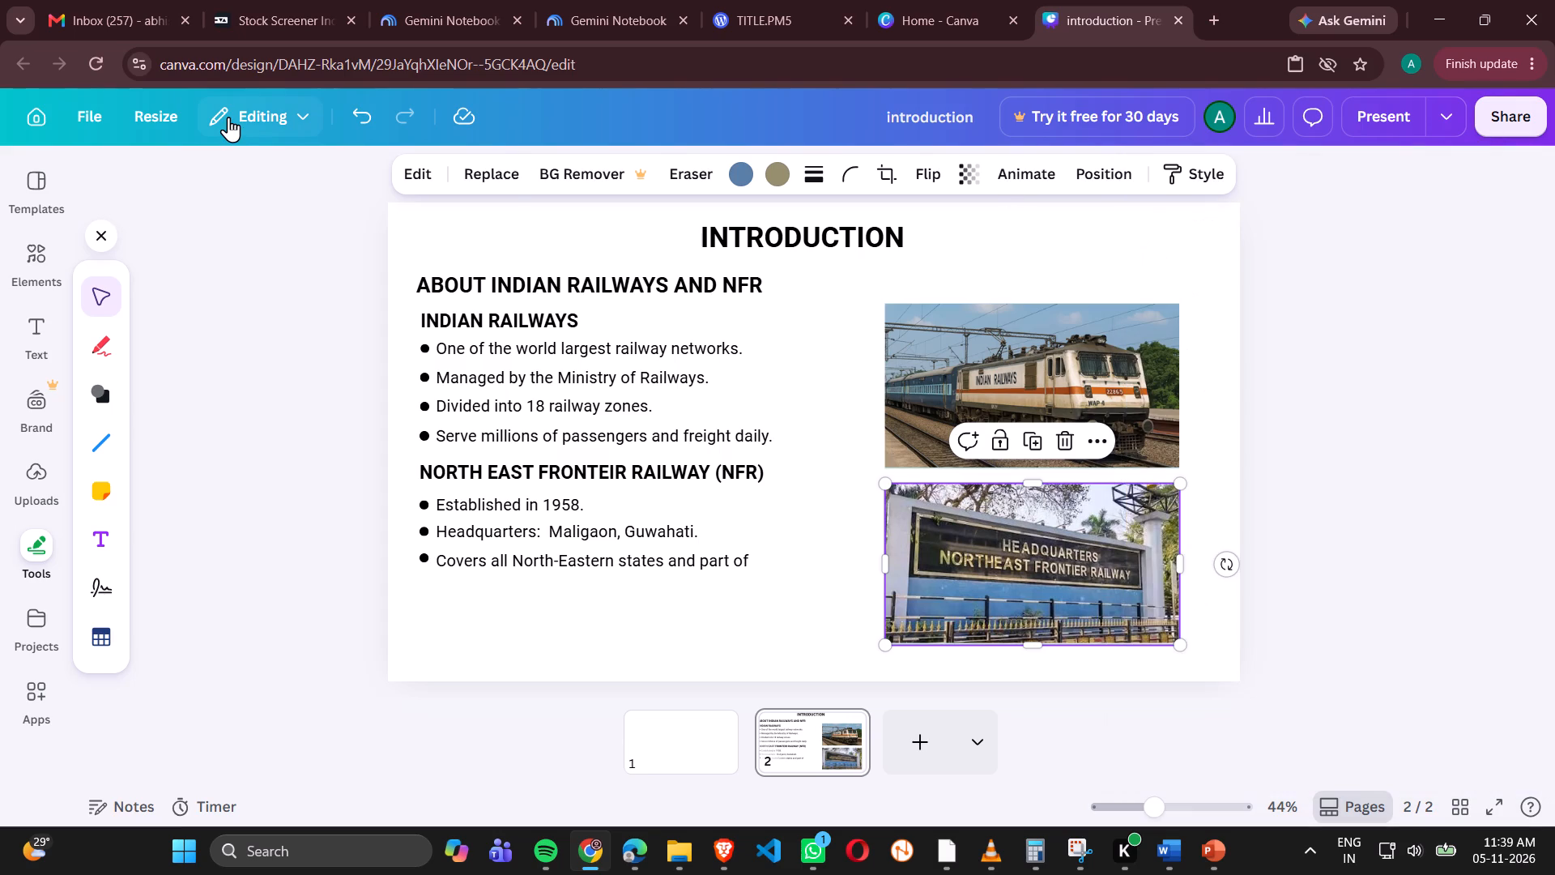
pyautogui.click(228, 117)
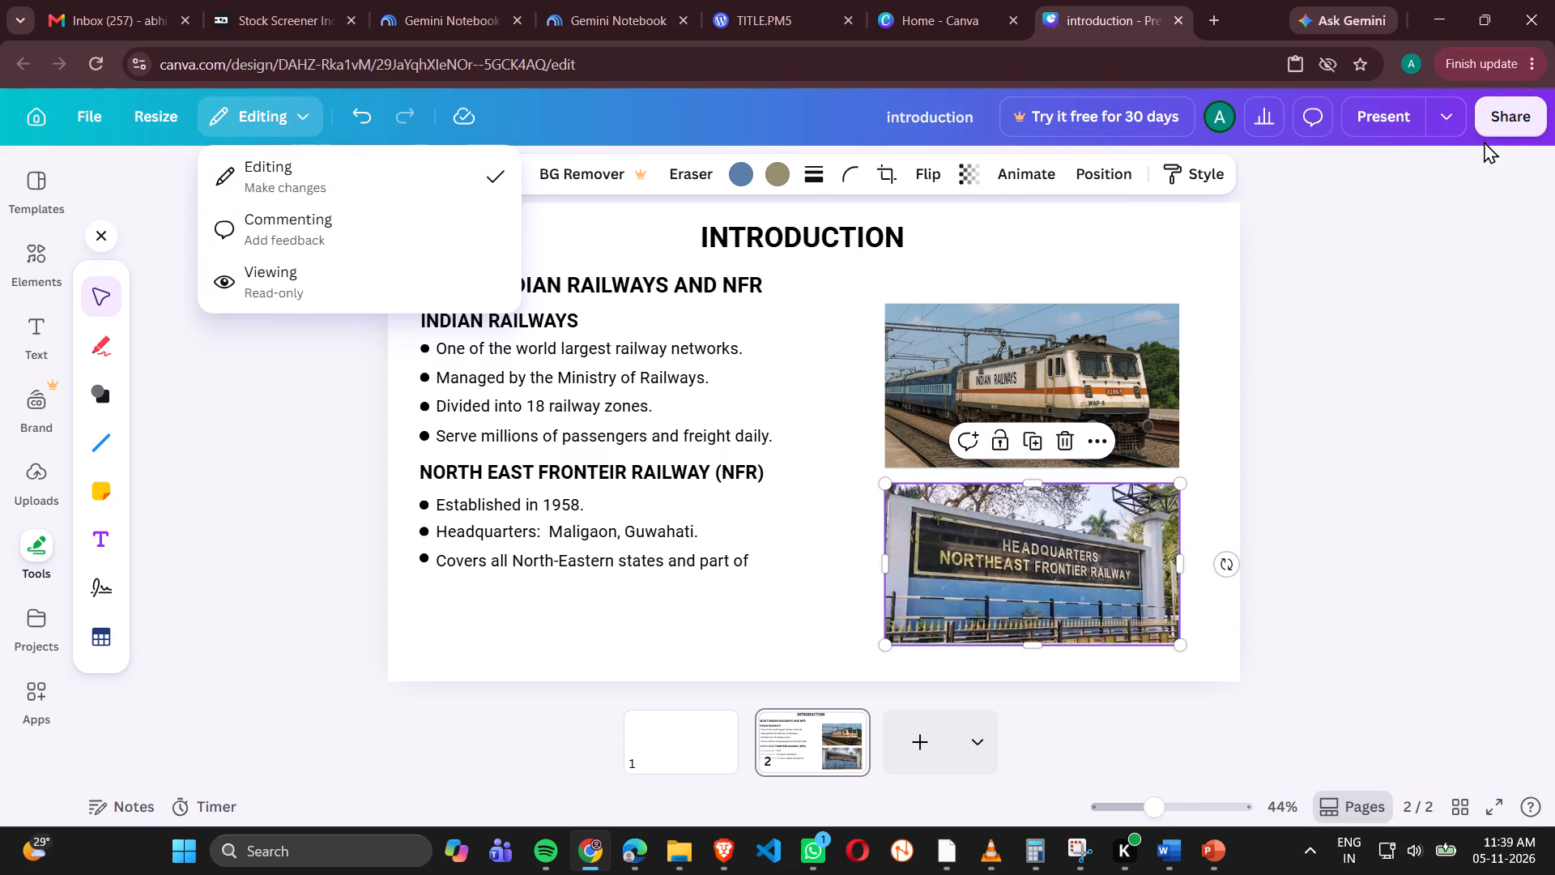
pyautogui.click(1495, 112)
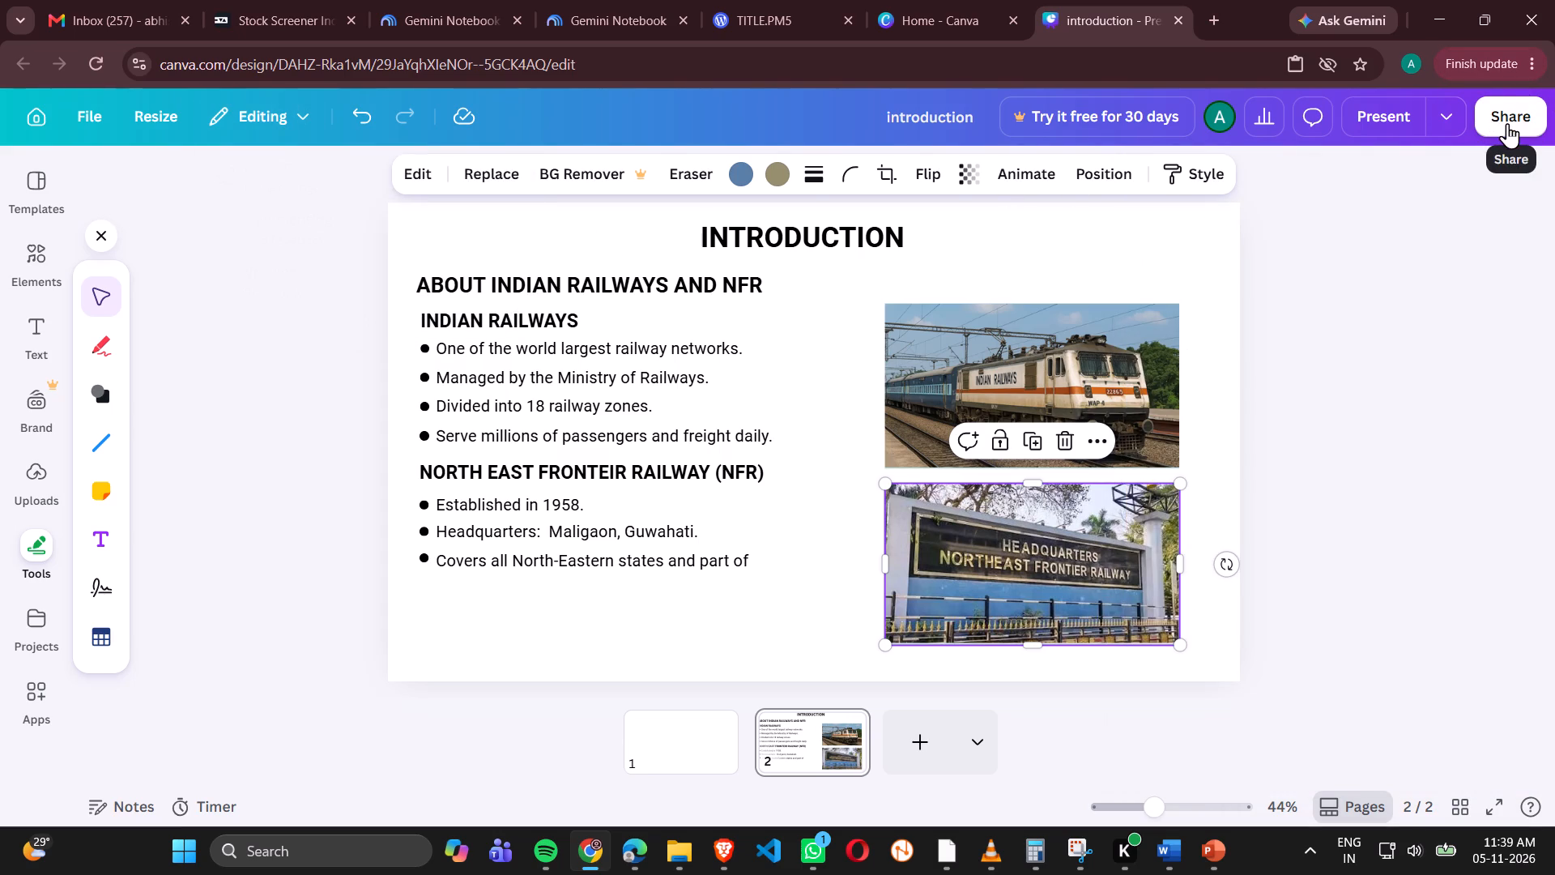
# Open the sharing and export options for the introduction design.
pyautogui.click(1508, 122)
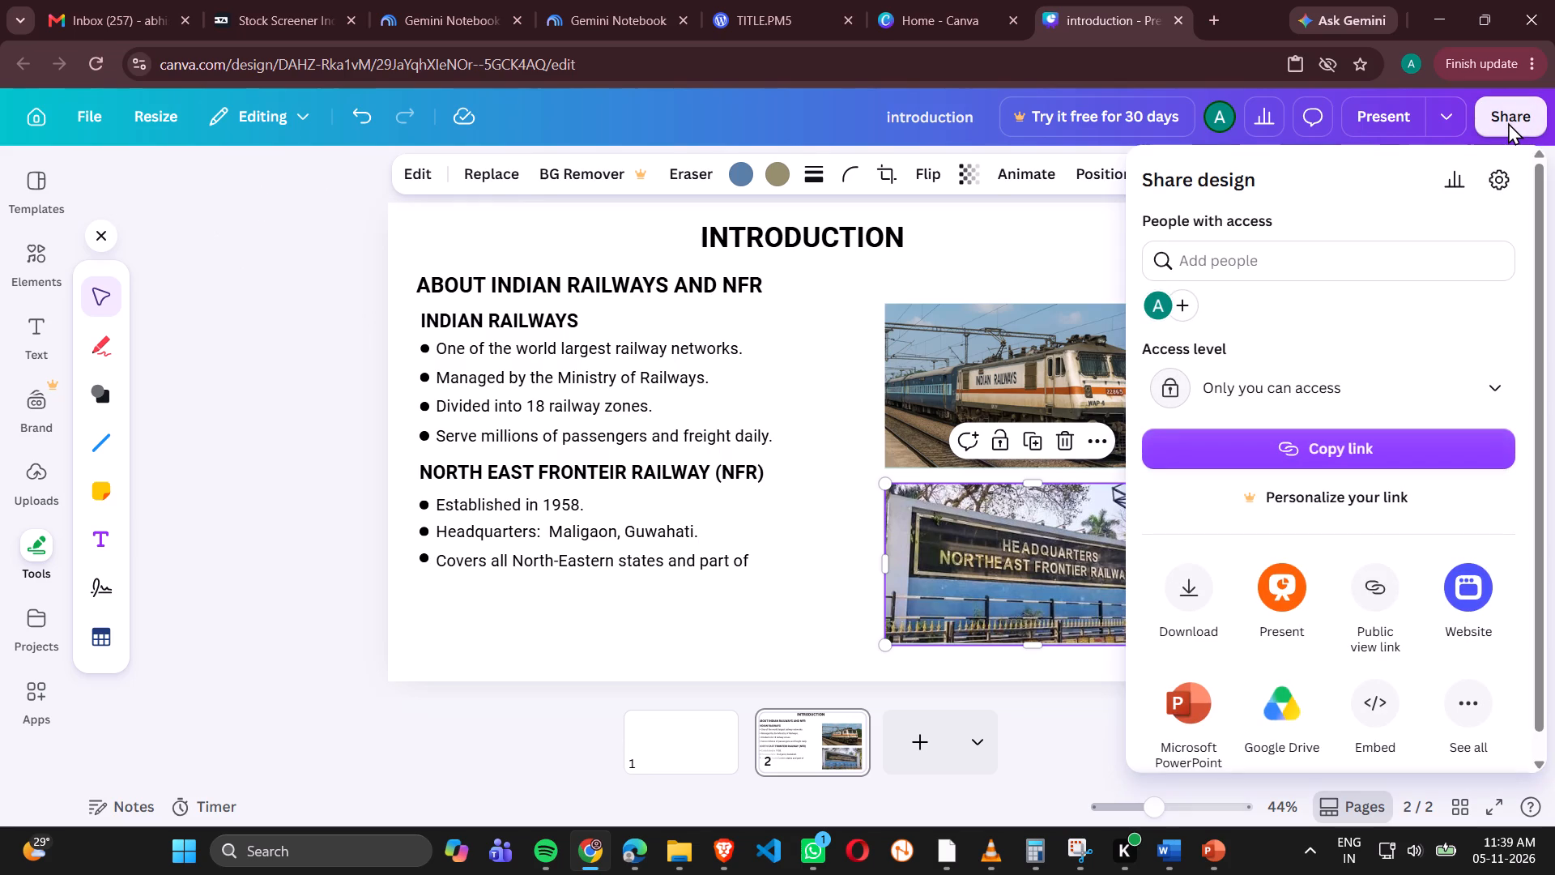
# Copy the introduction design's private link, keeping access limited to the owner.
pyautogui.click(1391, 448)
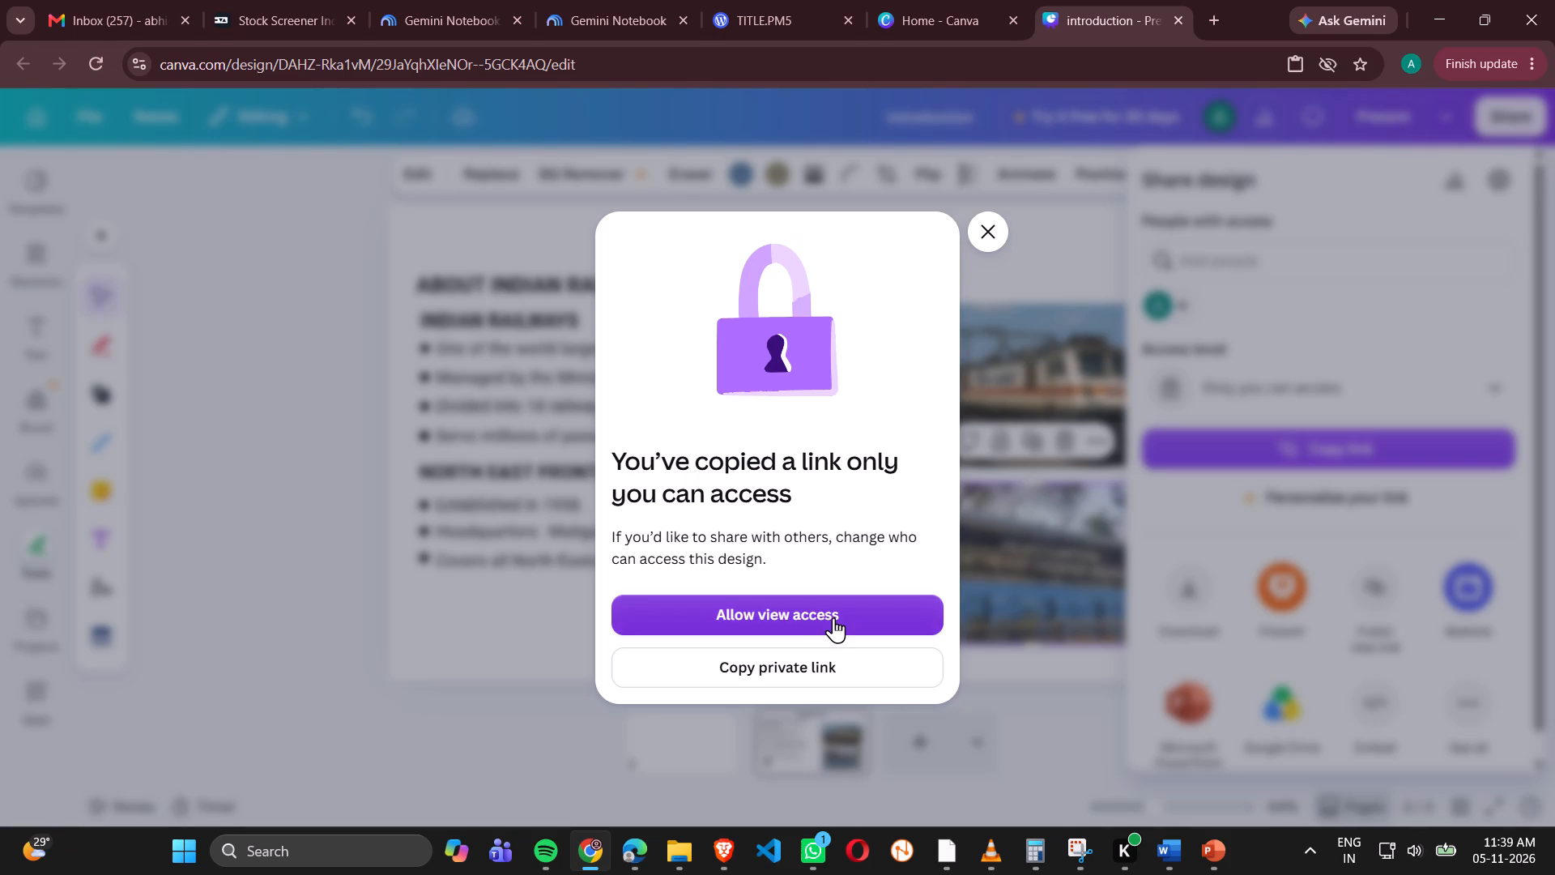
pyautogui.click(833, 664)
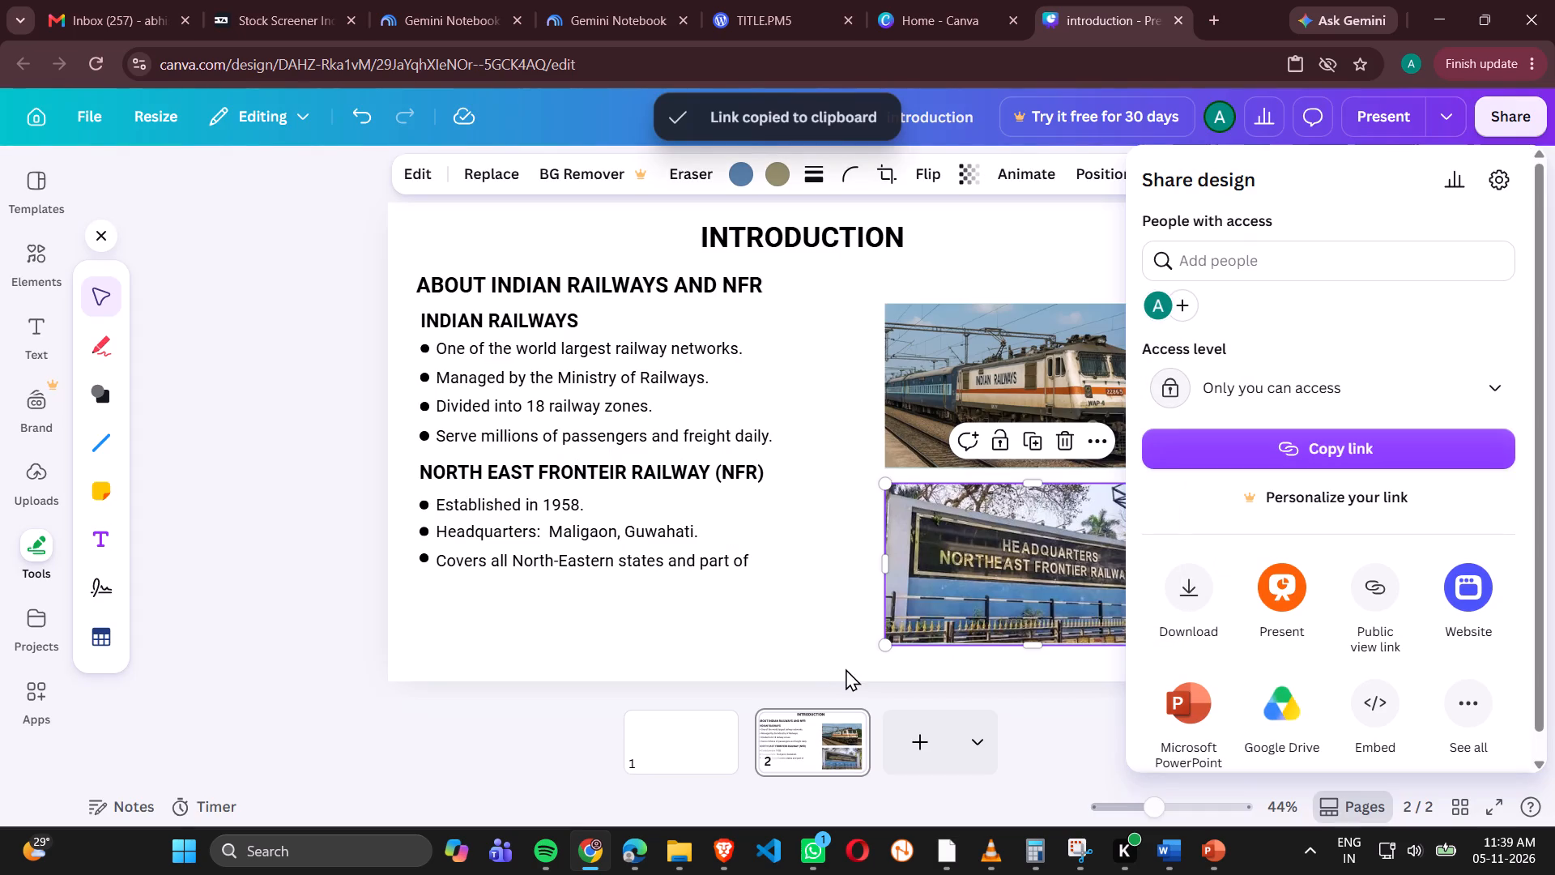
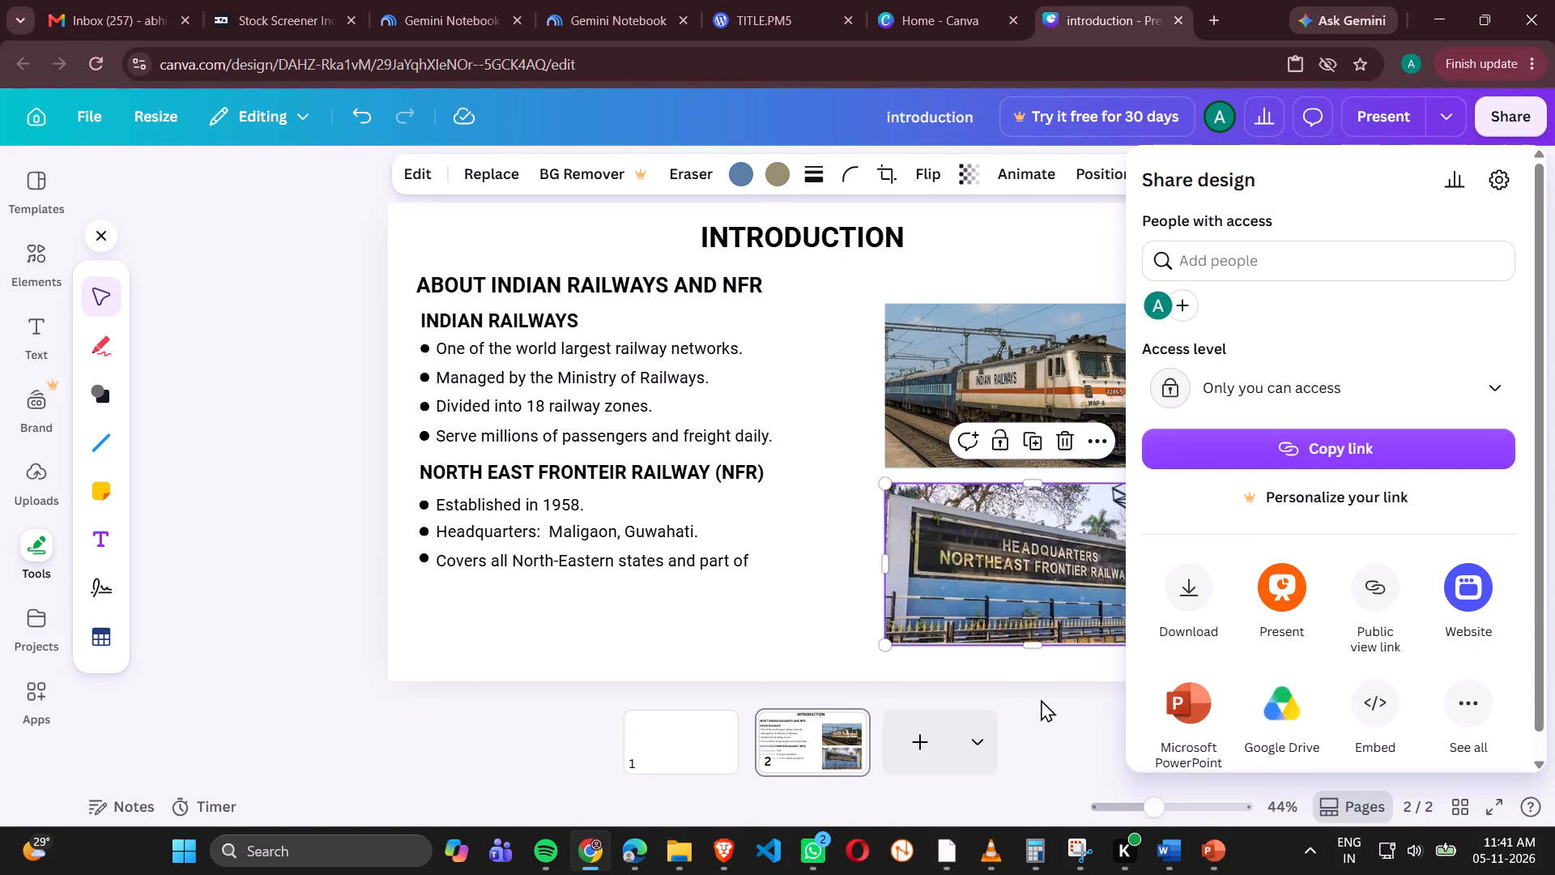
# Dismiss the sharing options and select the last NFR bullet text, "Covers all North-Eastern states and part of".
pyautogui.click(253, 232)
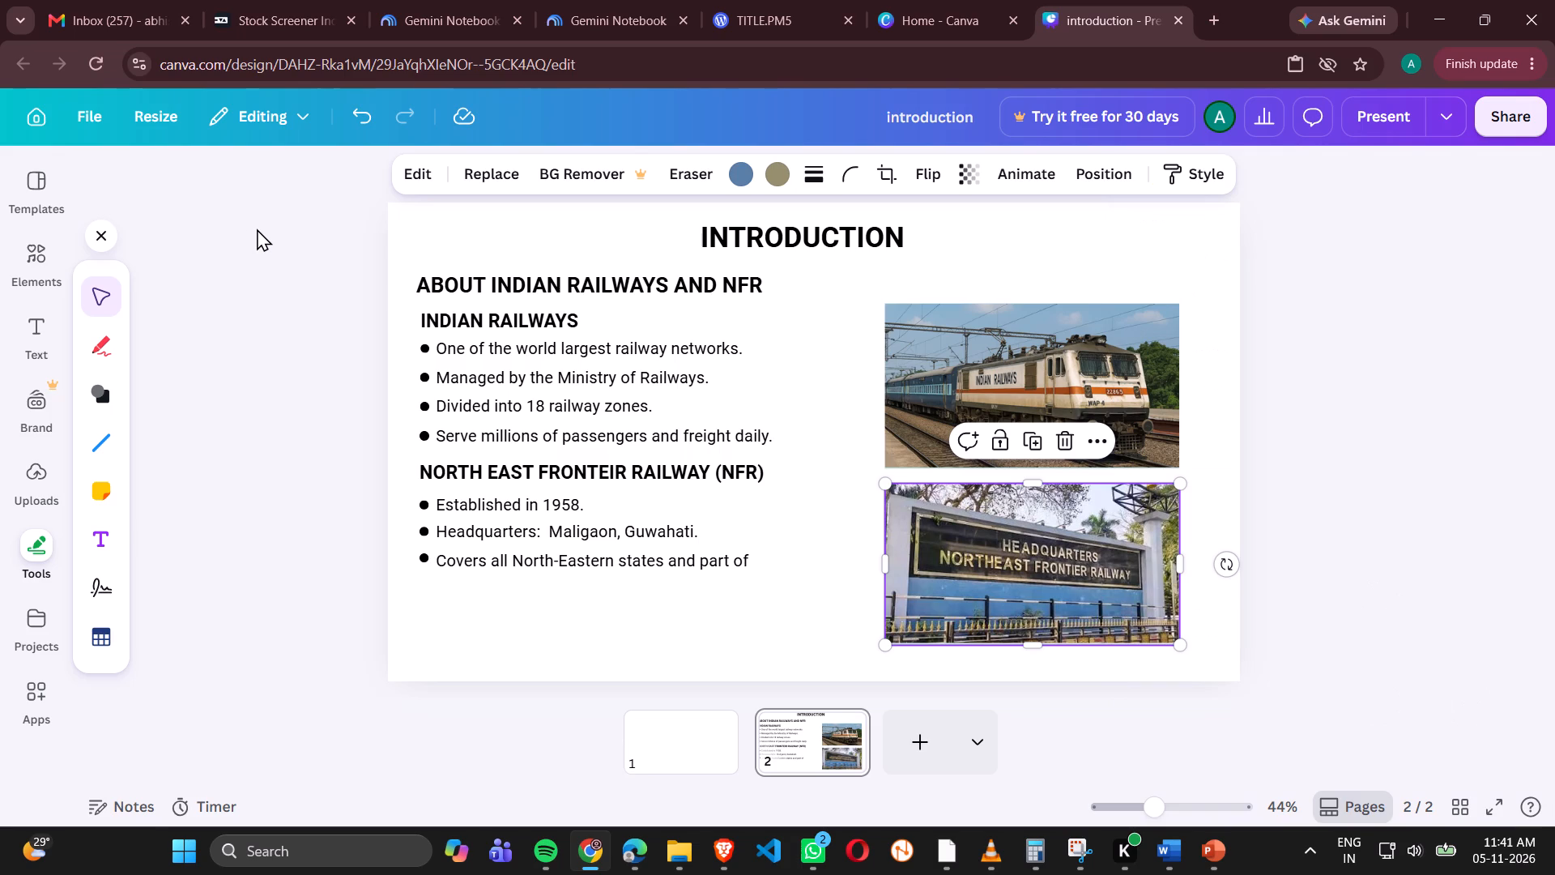
pyautogui.click(715, 567)
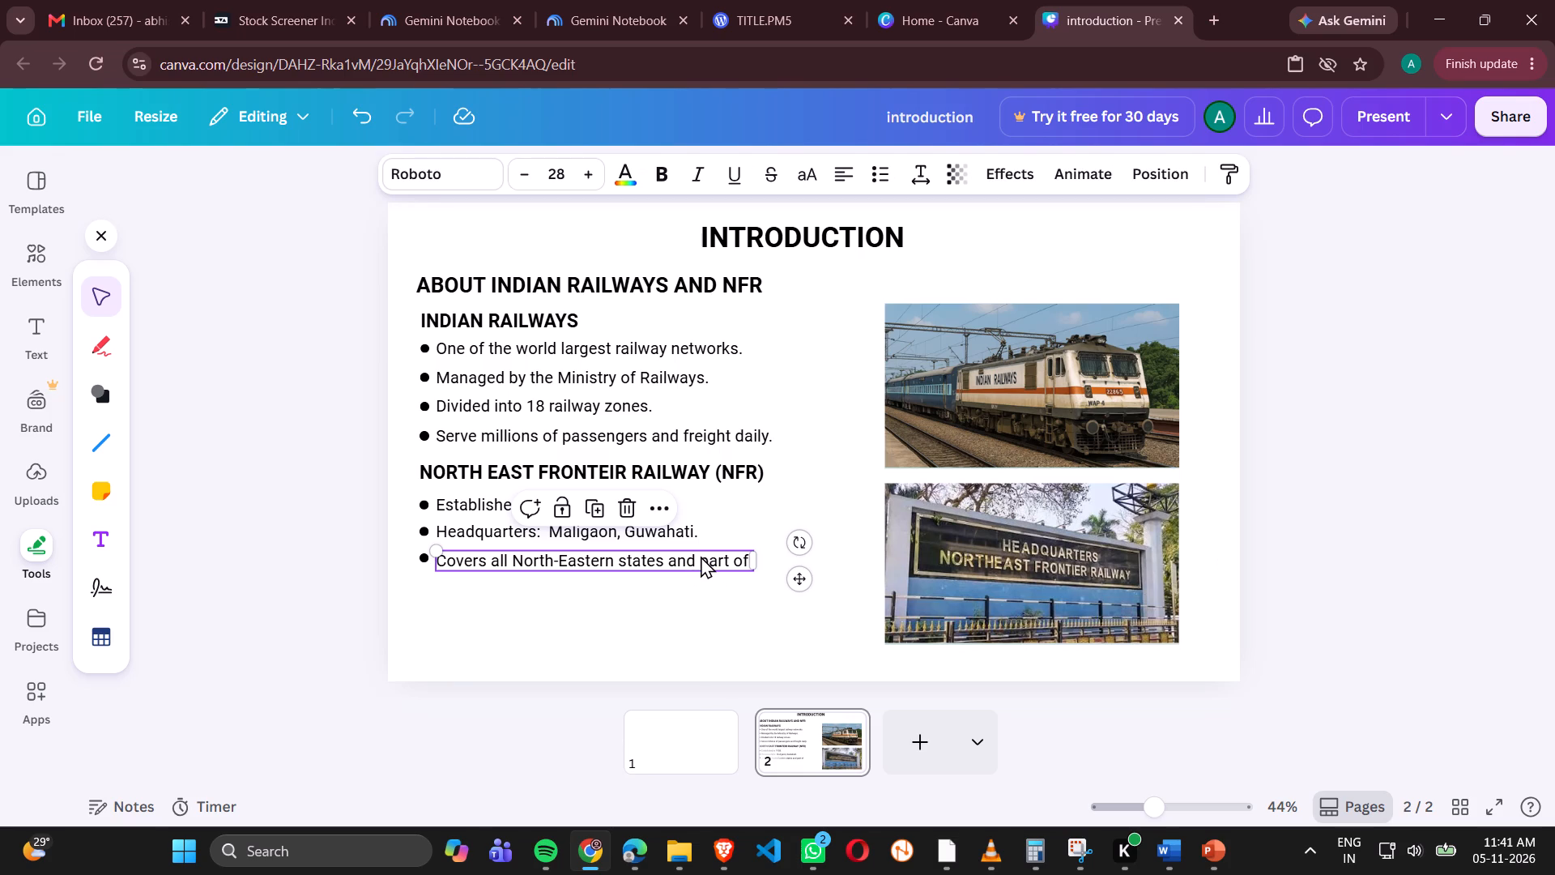
# Open the last NFR bullet, "Covers all North-Eastern states and part of", for text editing near its end.
pyautogui.click(701, 556)
pyautogui.click(736, 565)
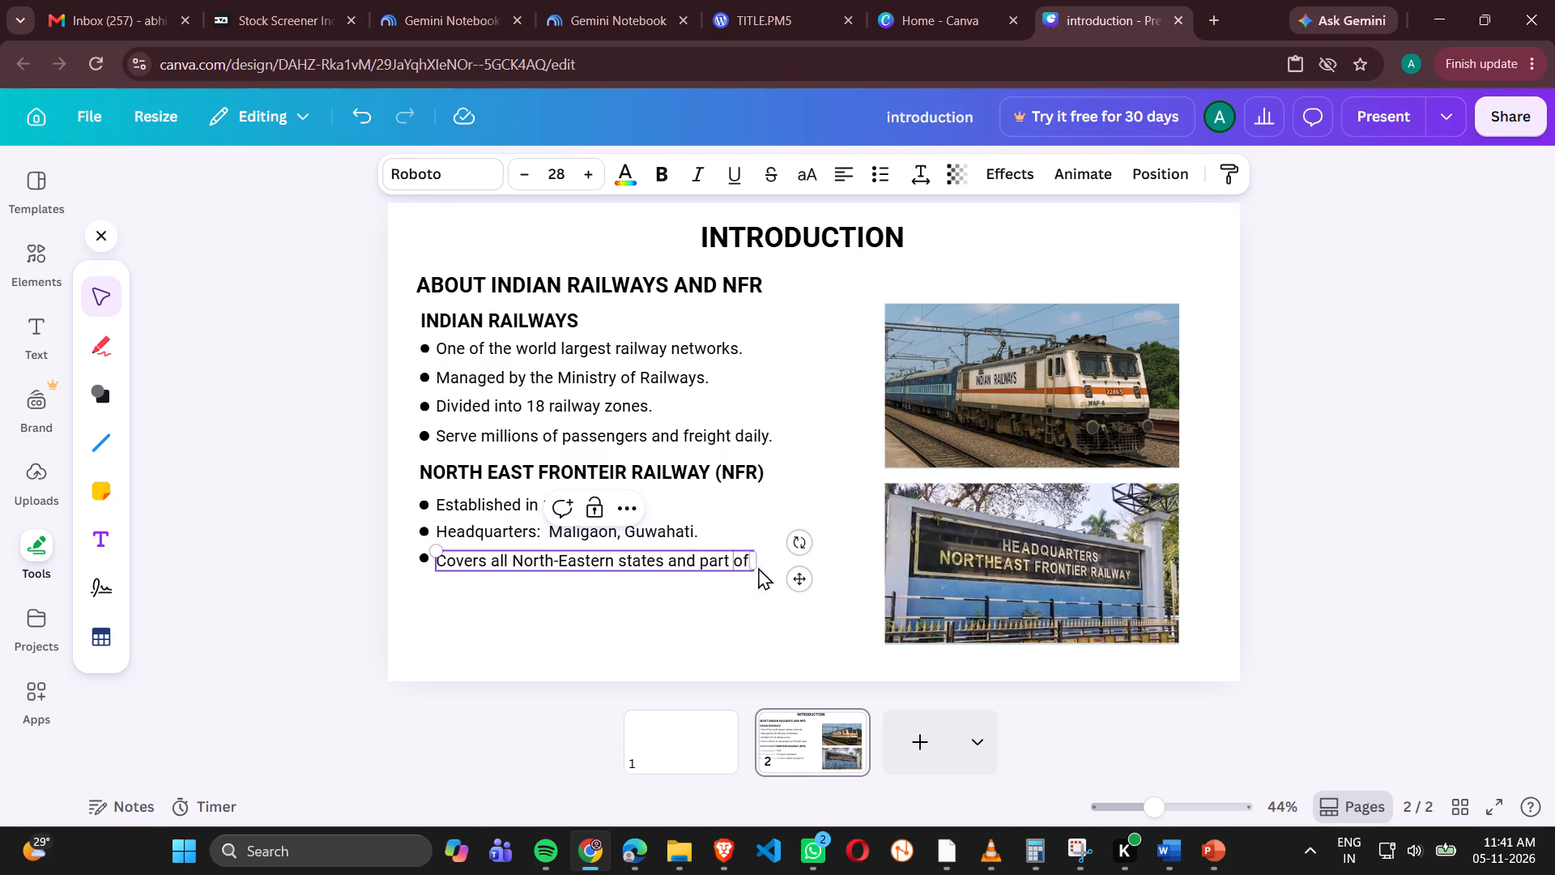
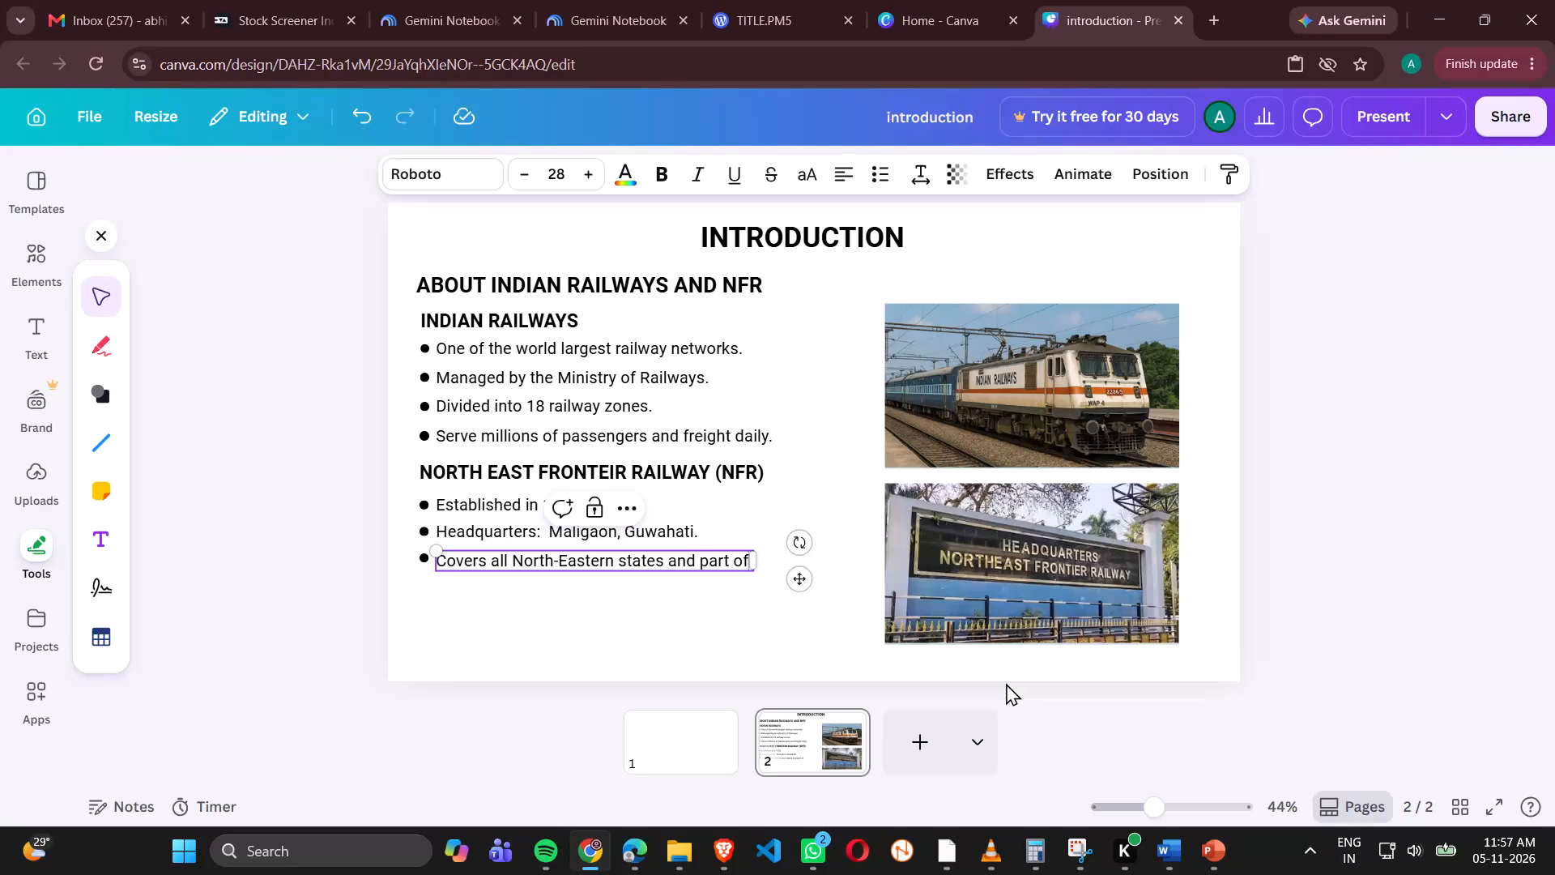
# Continue the last NFR bullet by adding a space after "part of".
pyautogui.press('space')
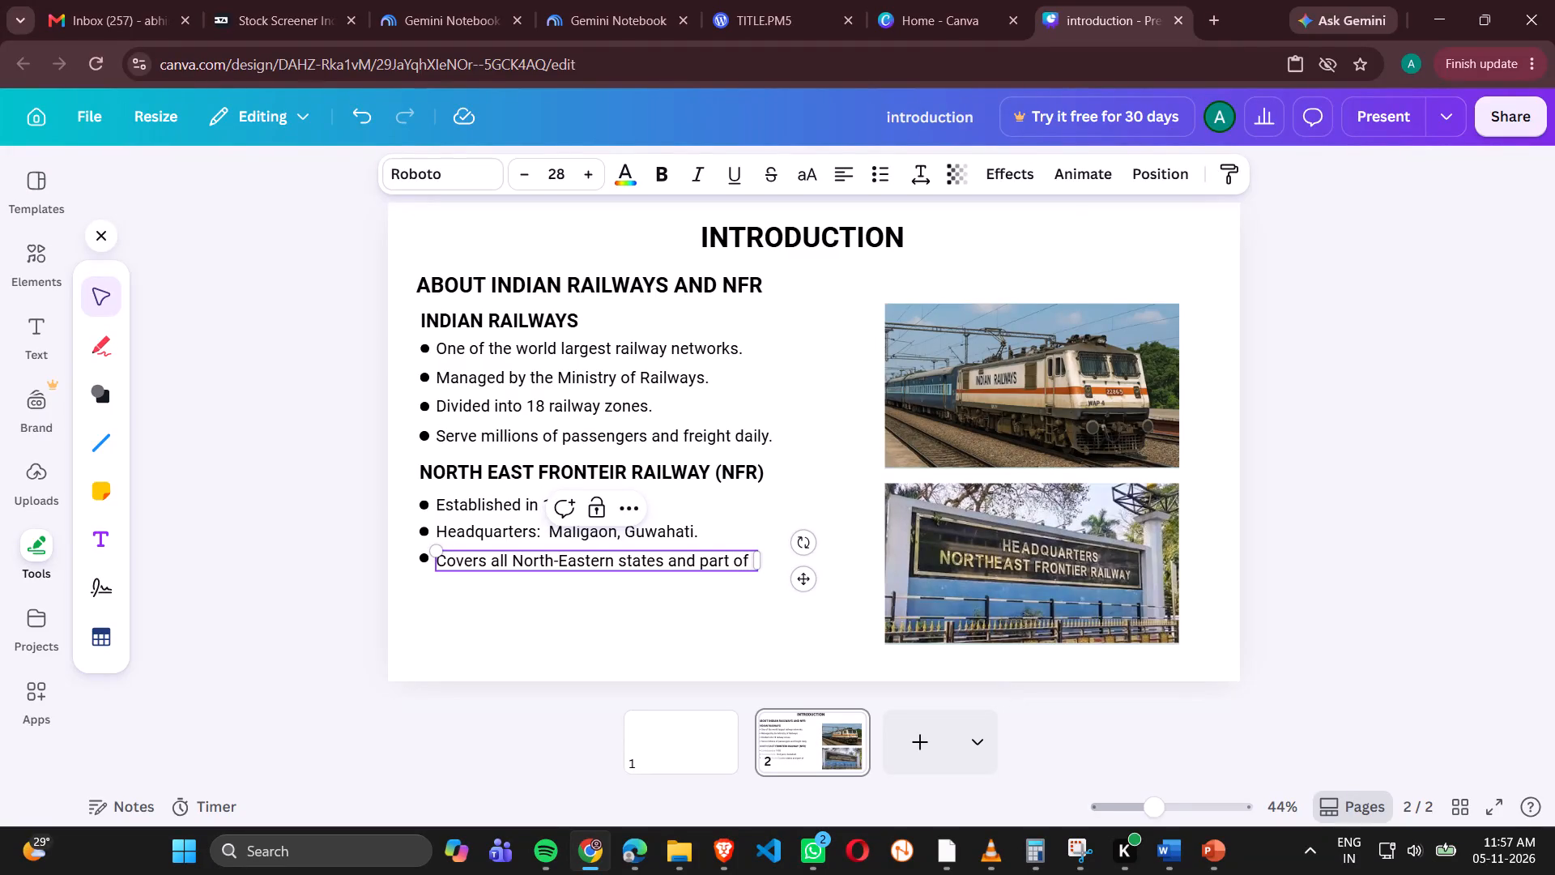
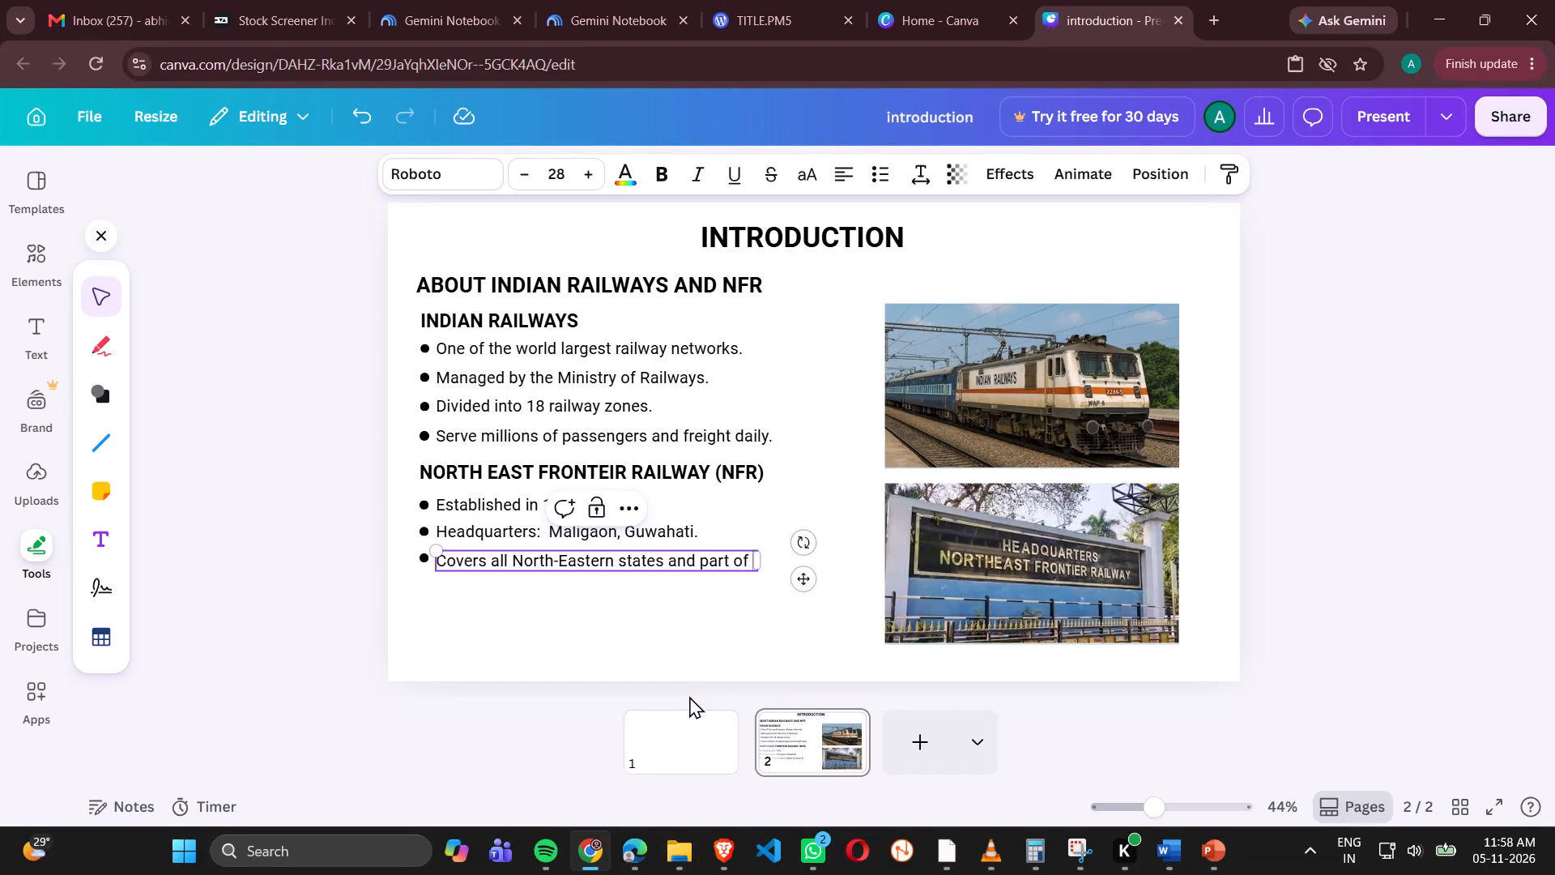
# Complete the last NFR bullet by adding "West Bengal and Bihar" on a second line below "part of".
pyautogui.press('Return')
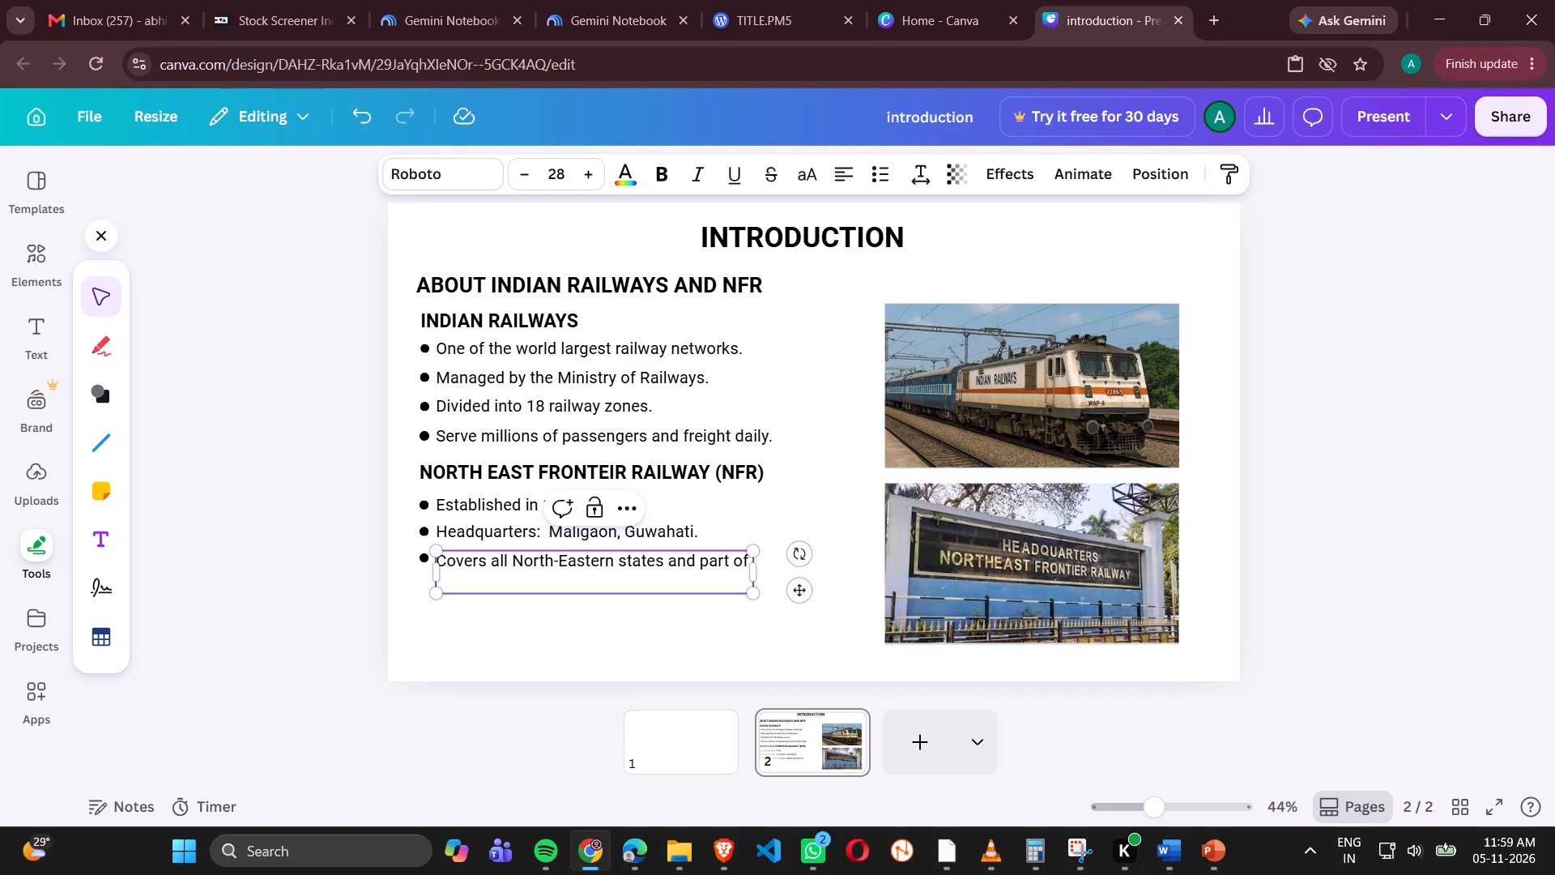
pyautogui.press('w')
pyautogui.write('est')
pyautogui.press('space')
pyautogui.write('en')
pyautogui.press('g')
pyautogui.press('a')
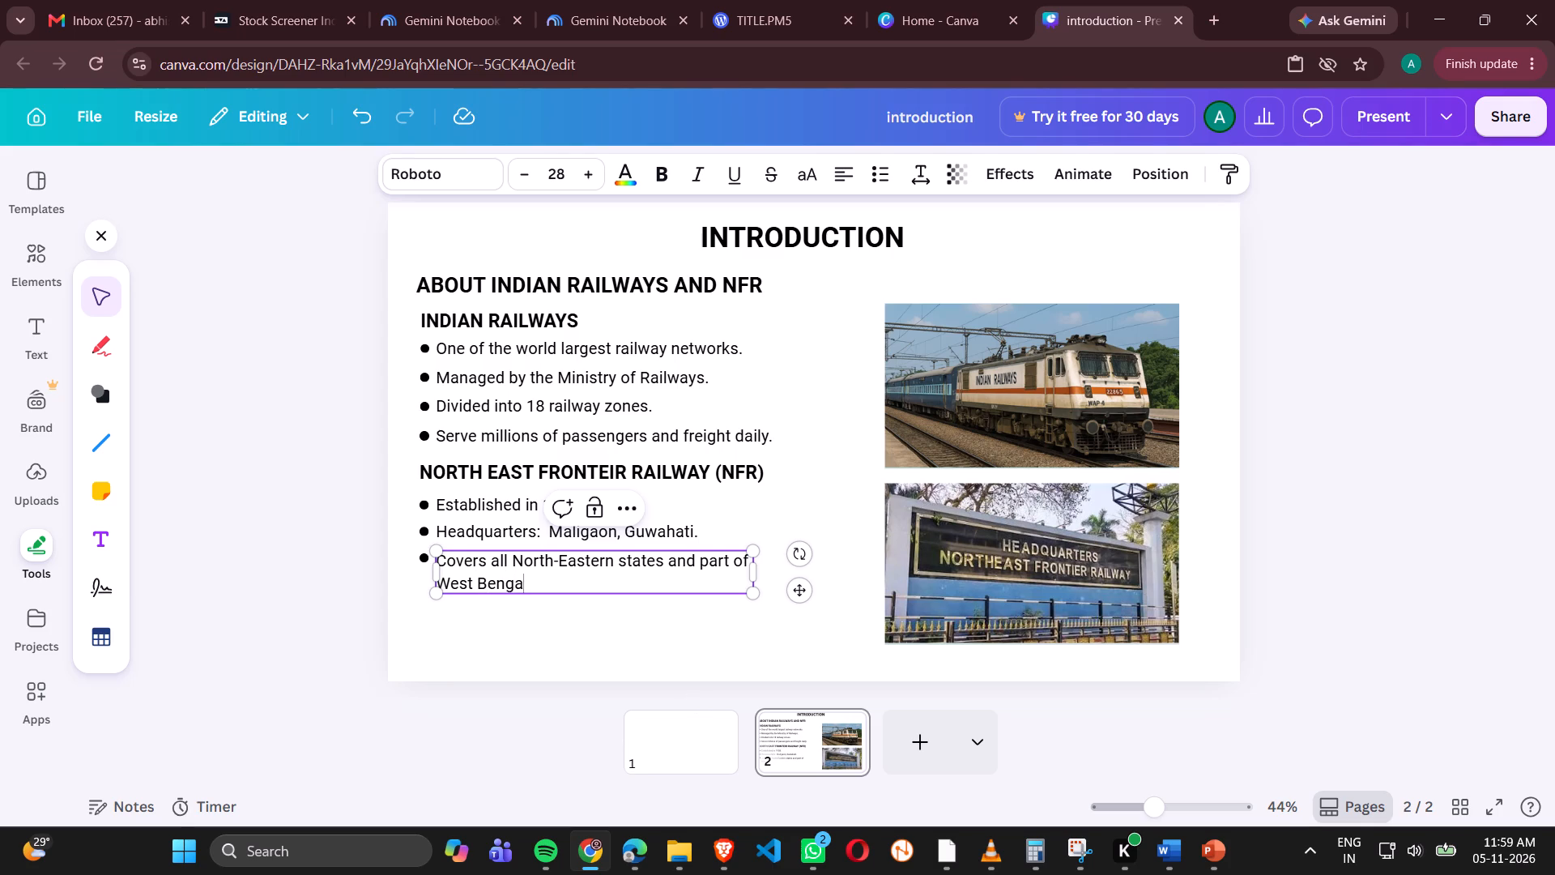
pyautogui.write('l')
pyautogui.press('space')
pyautogui.press('a')
pyautogui.write('nd')
pyautogui.press('space')
pyautogui.write('ihar')
# On page 2, duplicate the last NFR bullet dot and place the copy below the "West Bengal and Bihar" line, aligned with the other dots.
pyautogui.scroll(1, 705, 684)
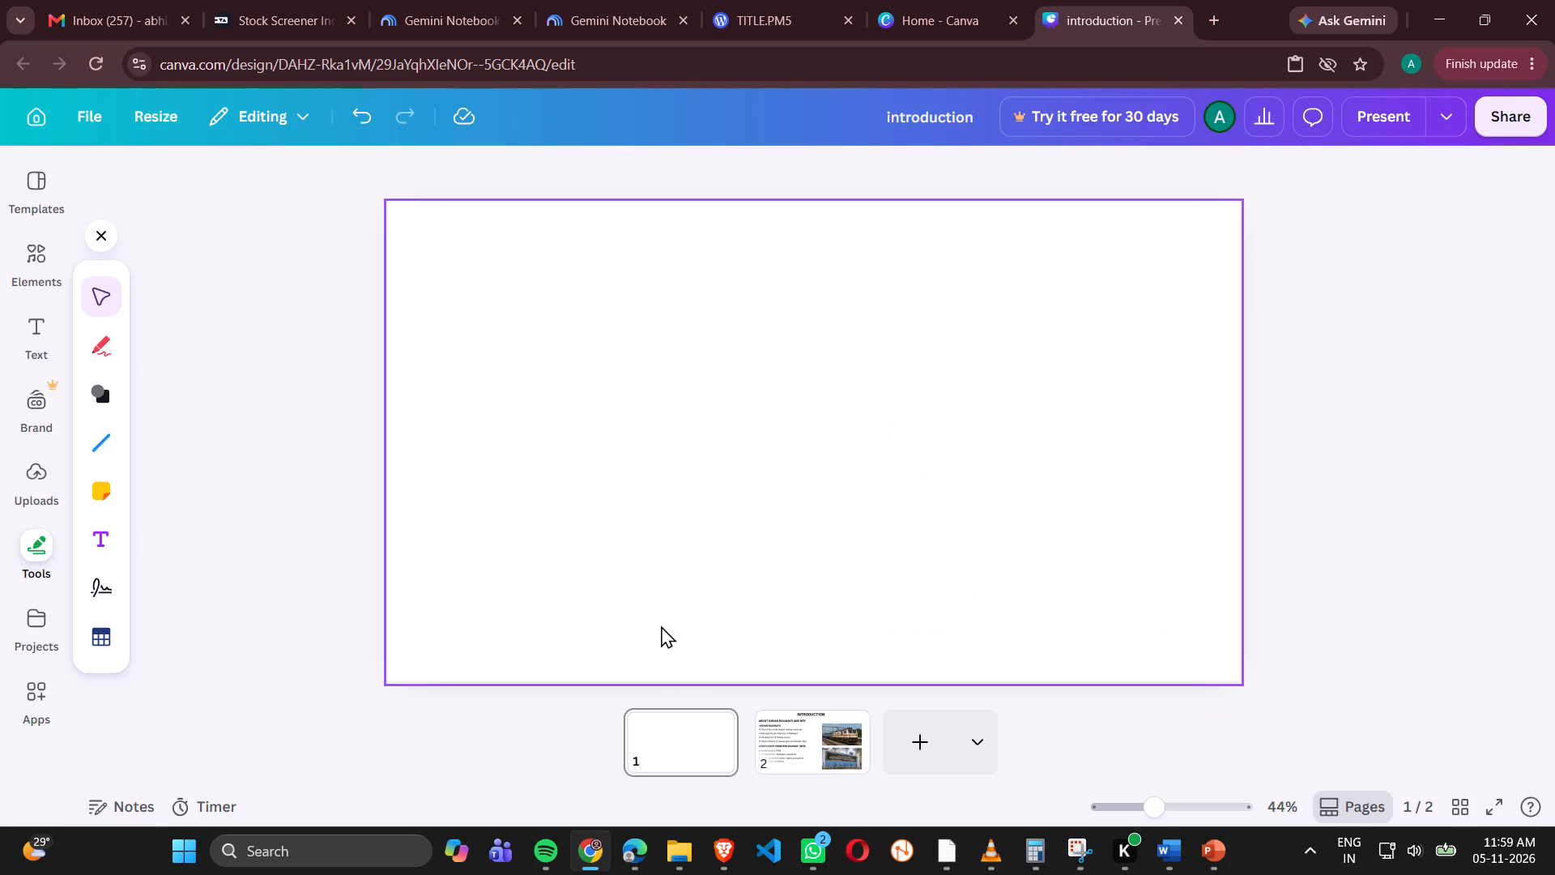
pyautogui.click(803, 747)
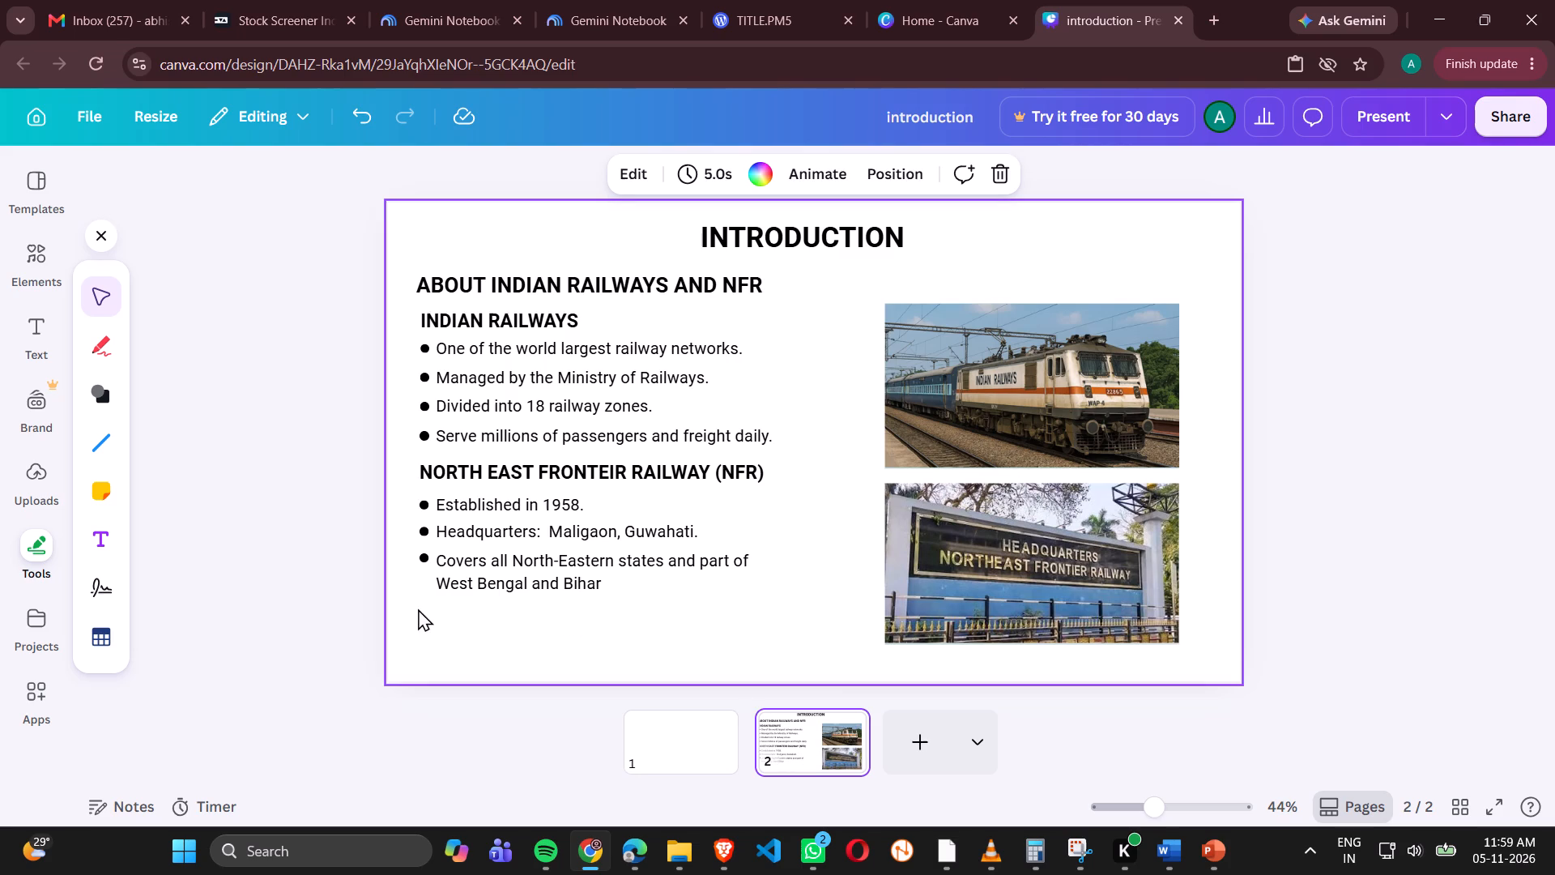
pyautogui.click(424, 557)
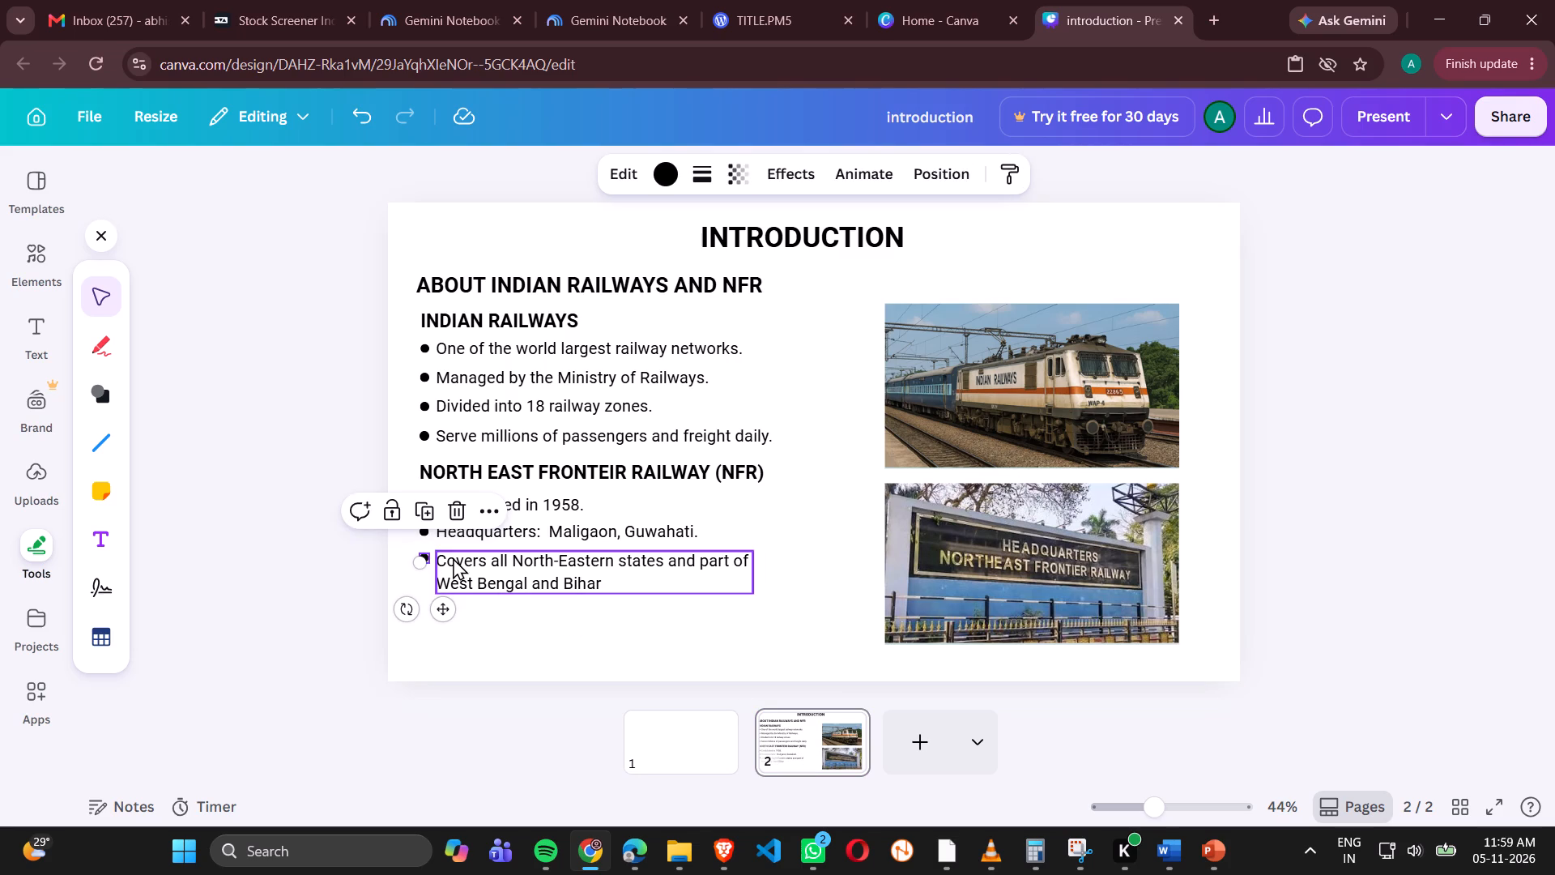
pyautogui.click(420, 514)
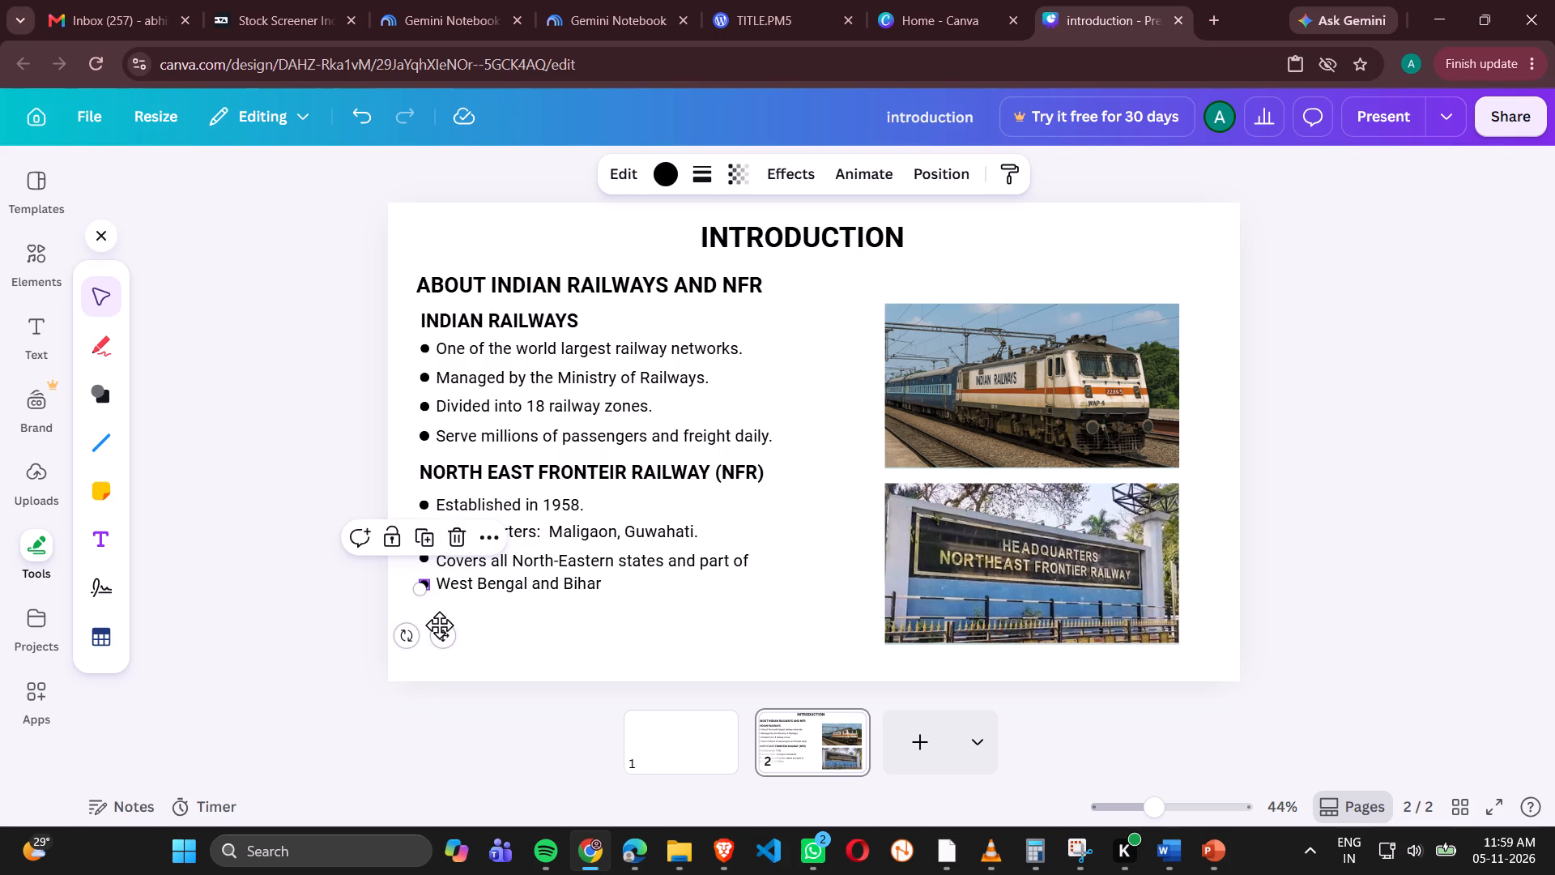
pyautogui.moveTo(439, 630); pyautogui.dragTo(440, 651)
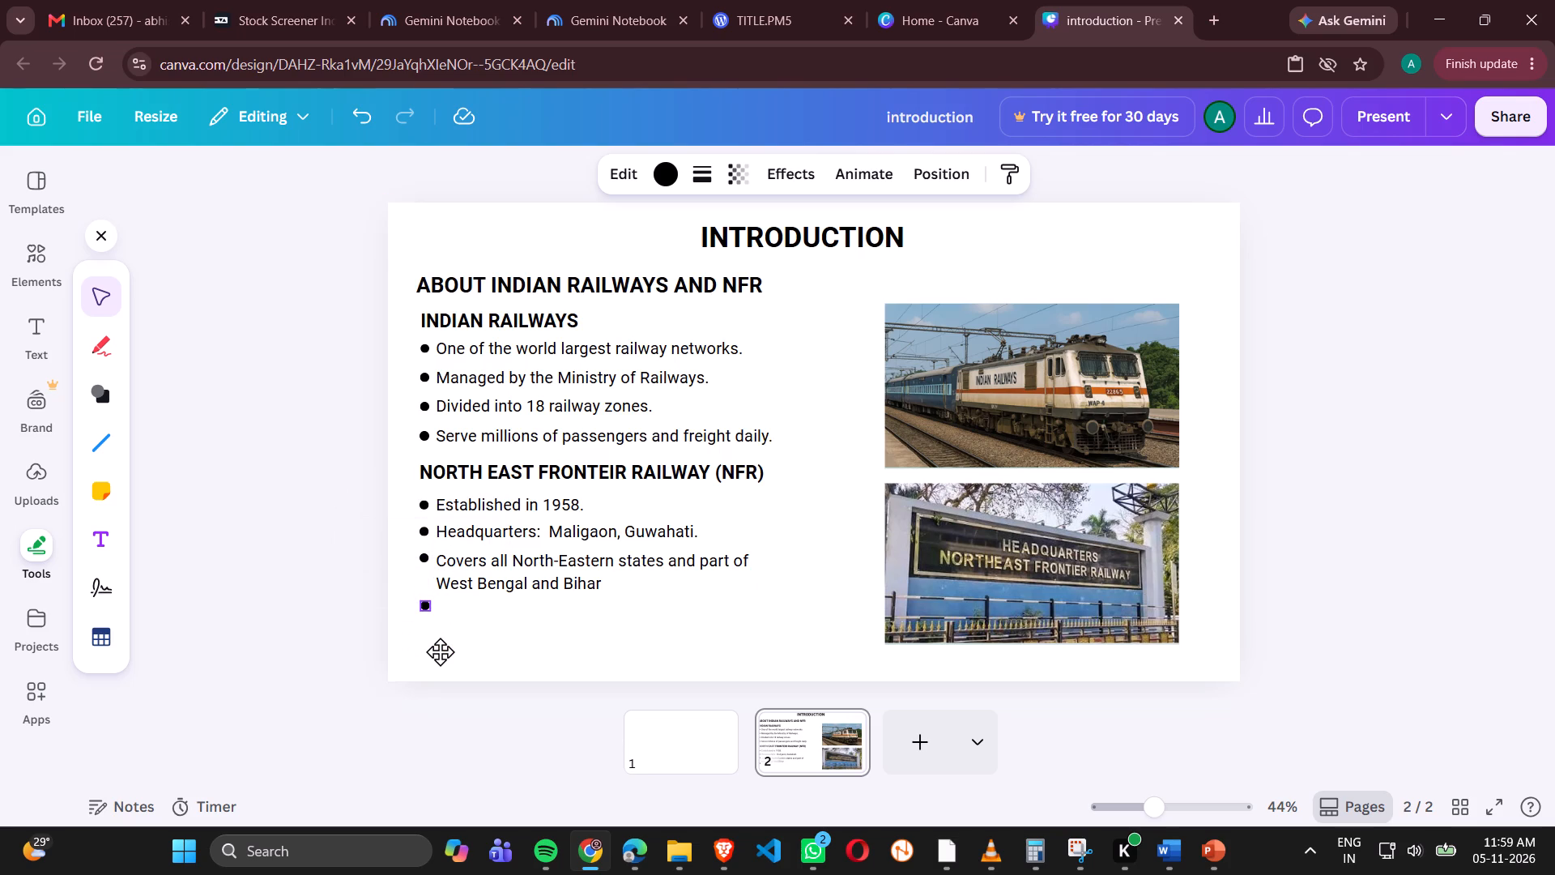
pyautogui.moveTo(440, 651); pyautogui.dragTo(440, 654)
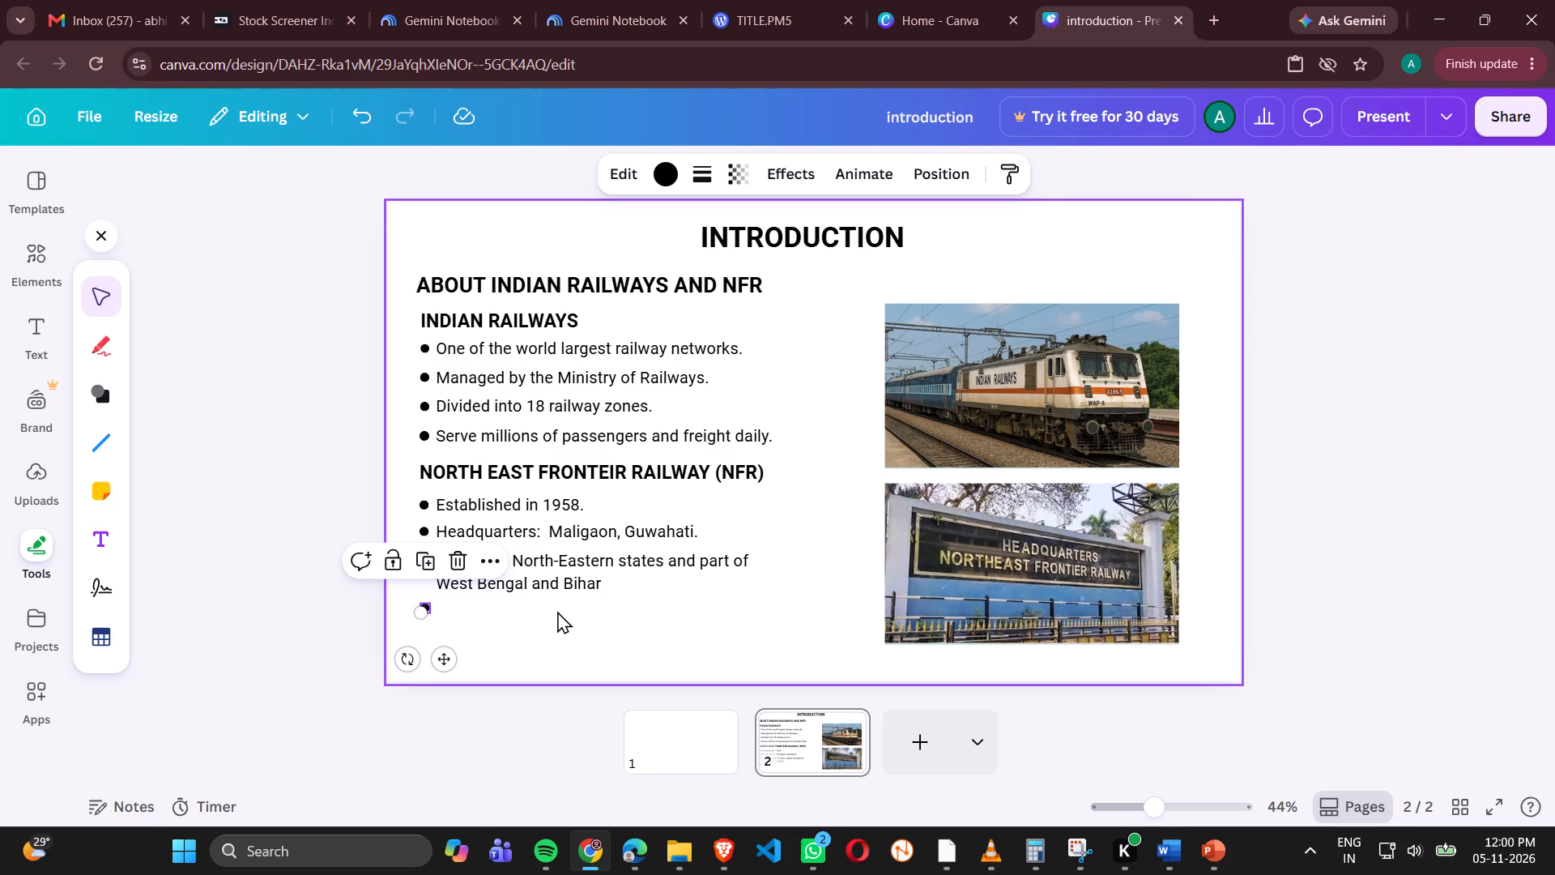
pyautogui.click(440, 667)
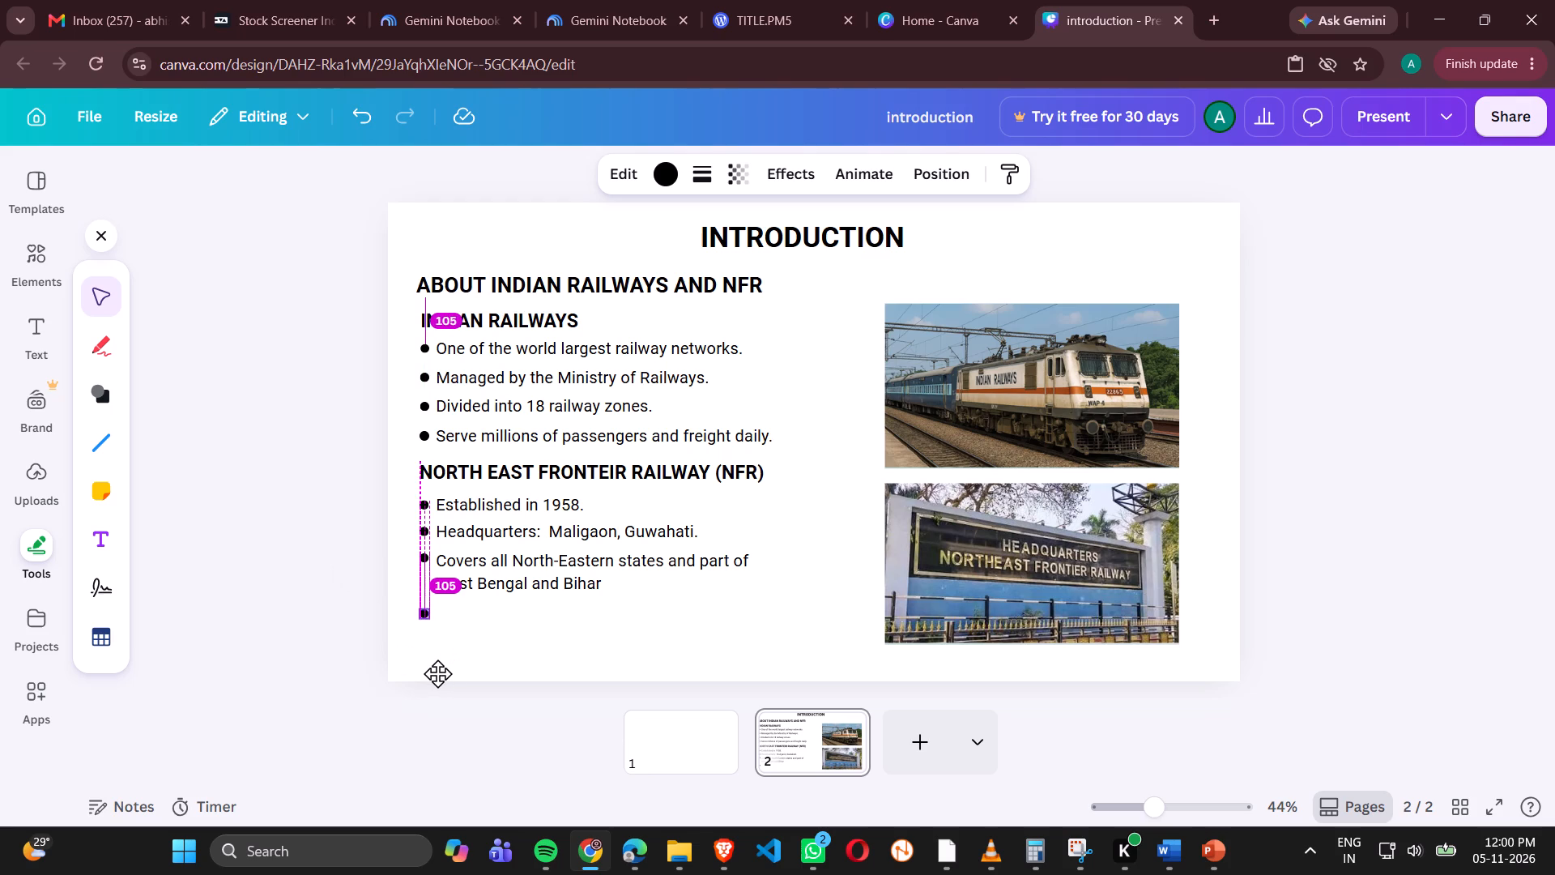
pyautogui.click(590, 646)
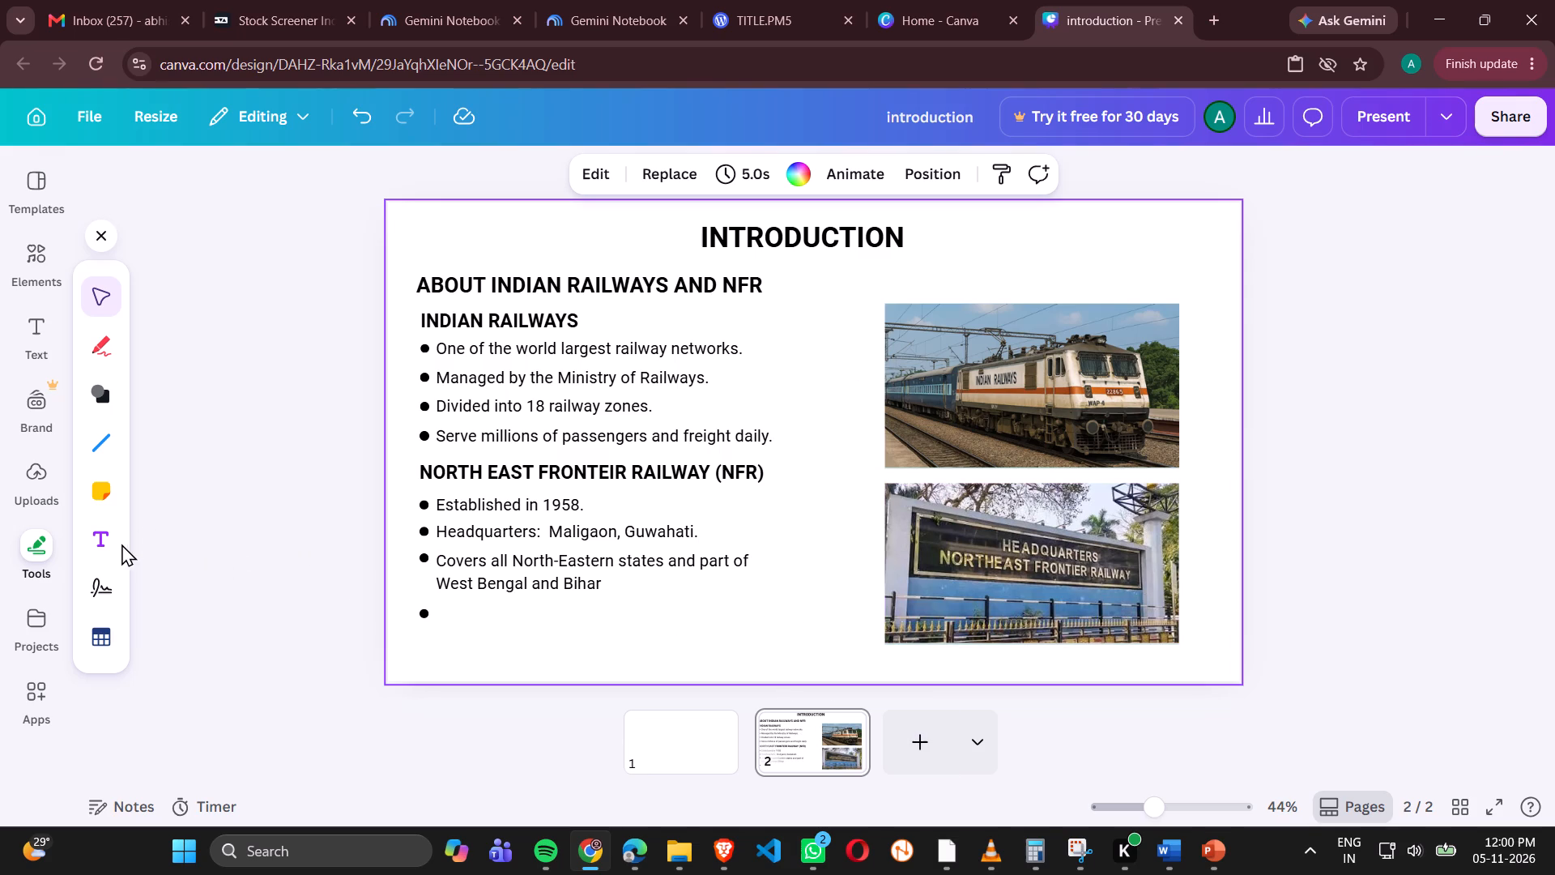
# Add a new text box to the slide with bold and uppercase turned off and font size 28.
pyautogui.click(96, 540)
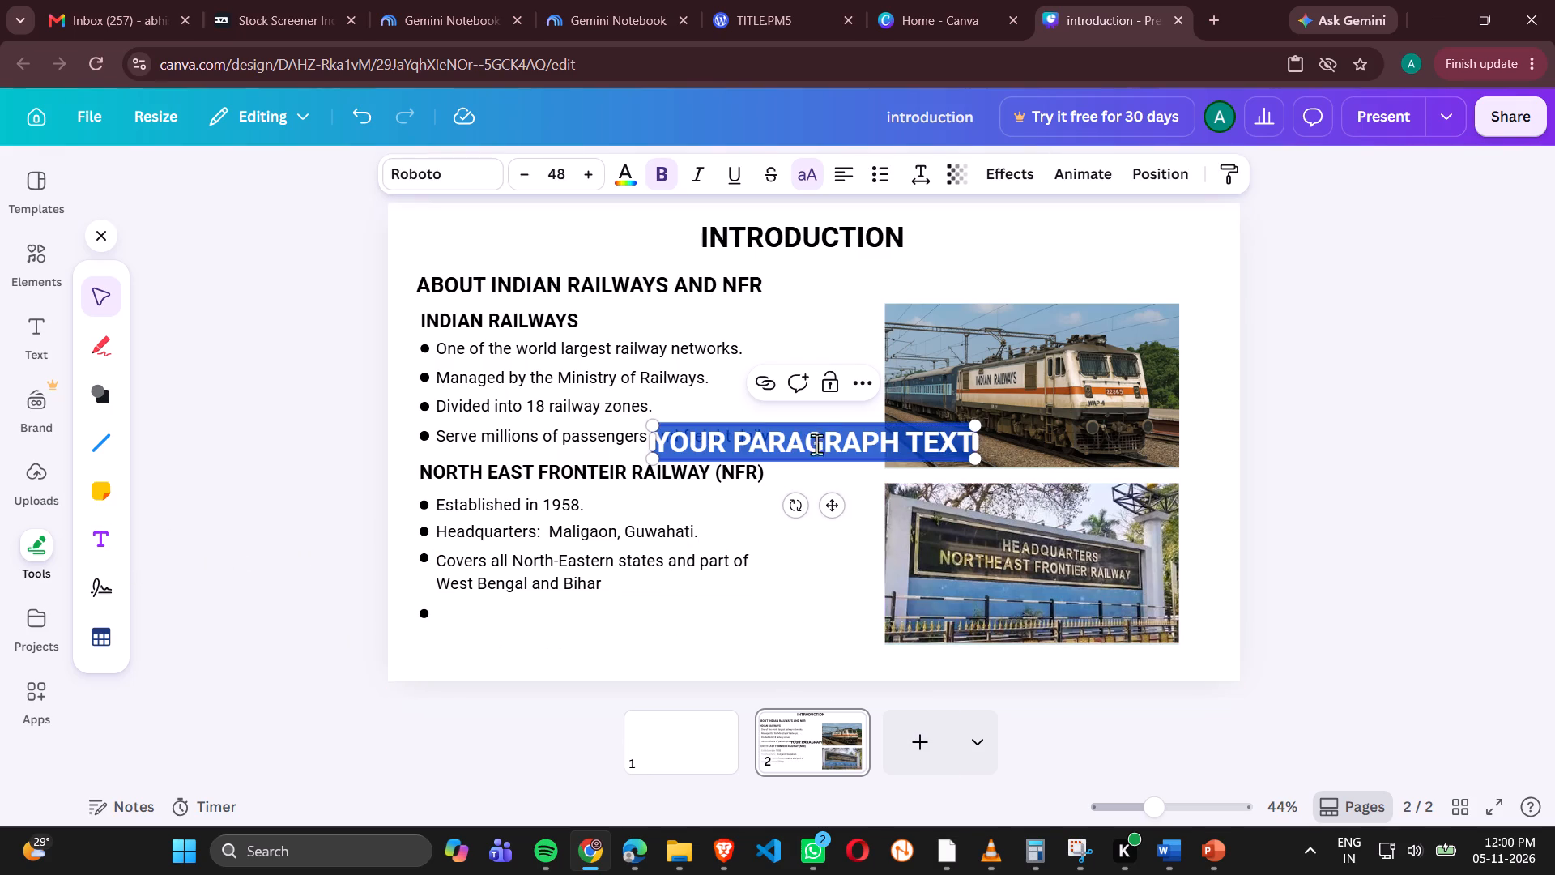
pyautogui.click(662, 169)
pyautogui.click(806, 169)
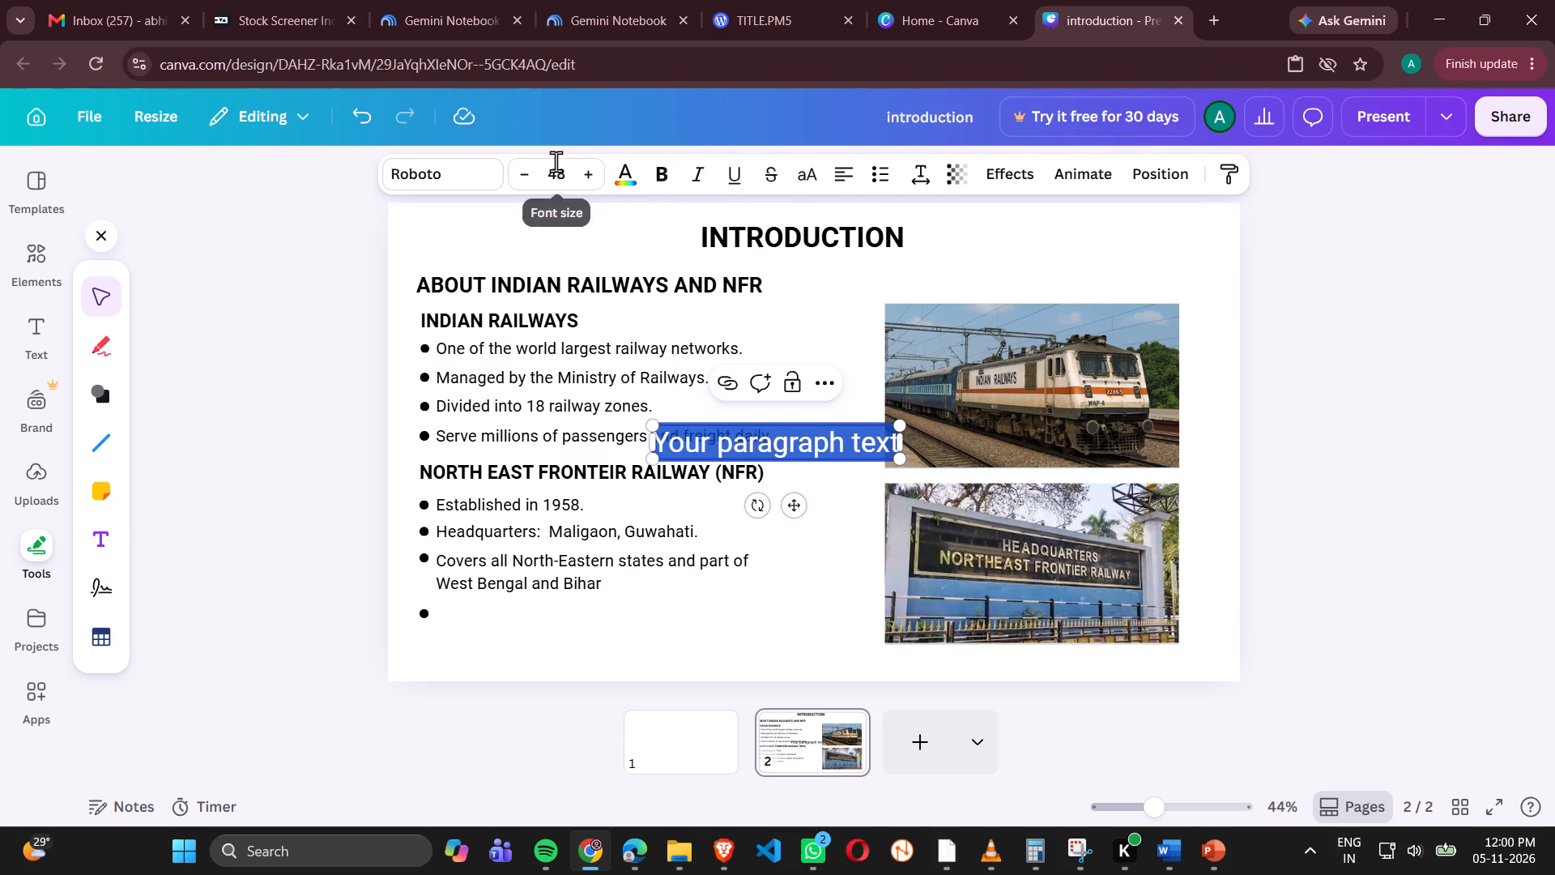
pyautogui.click(563, 173)
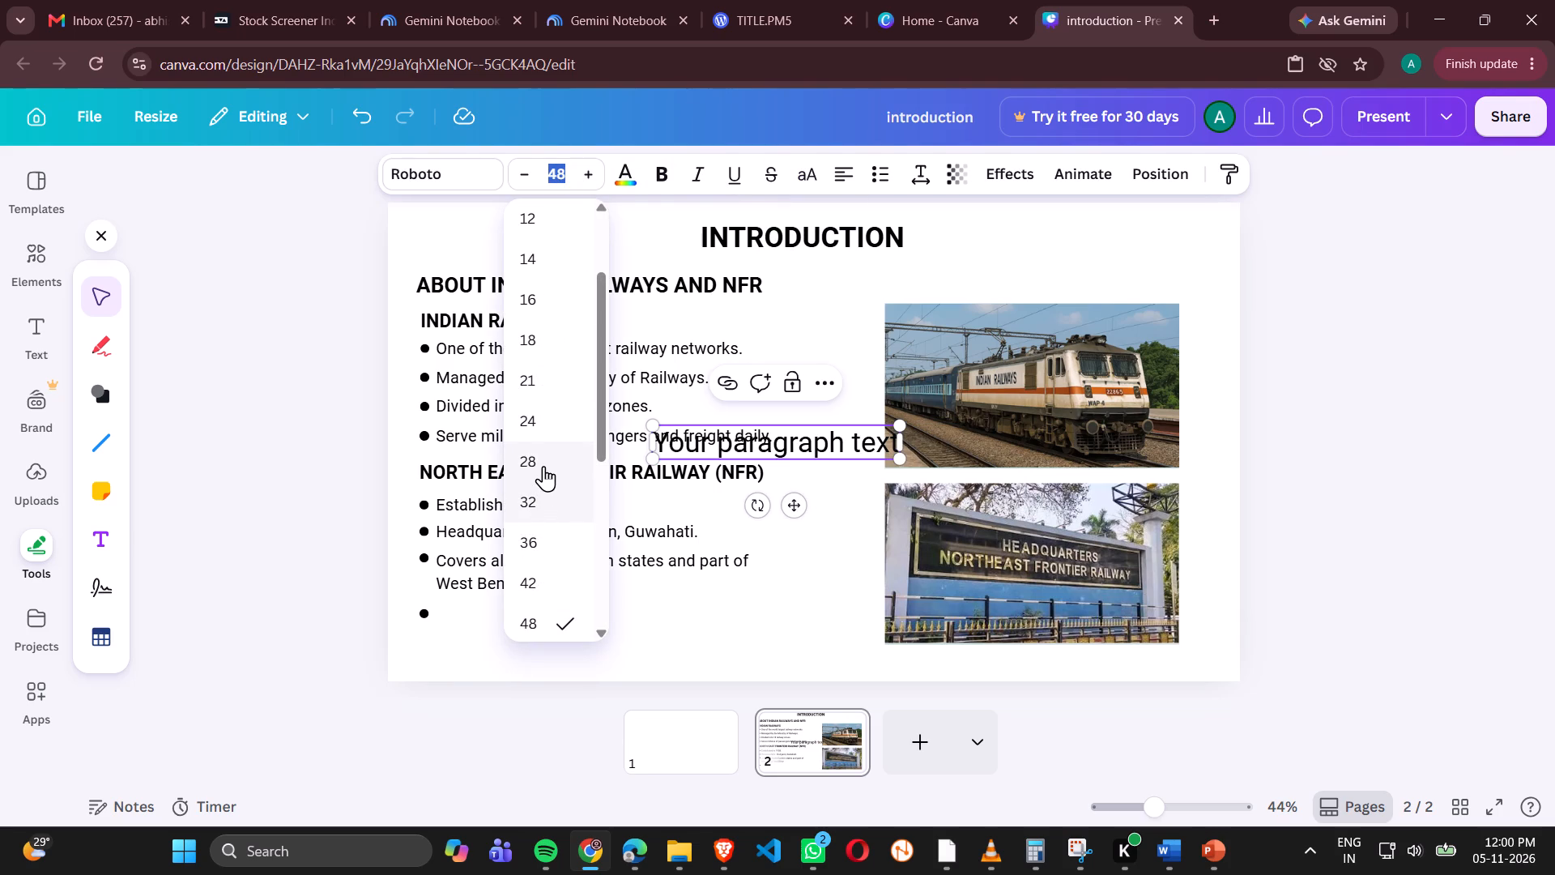
pyautogui.click(543, 466)
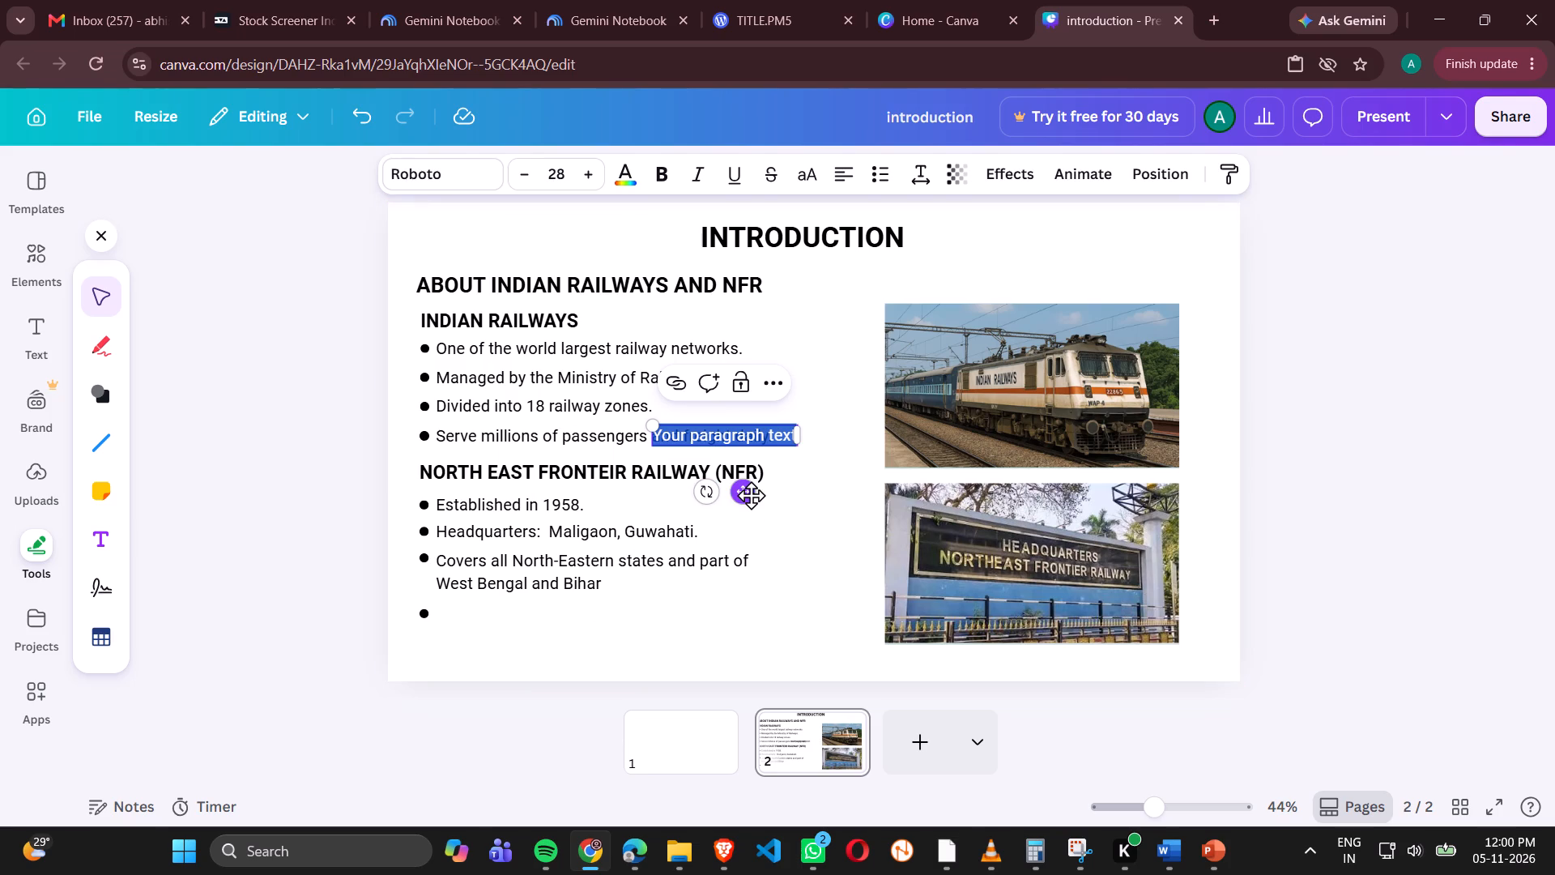
# Place the new text box beside the fourth NFR bullet dot, aligned with the bullet texts above, and open its placeholder text for editing.
pyautogui.moveTo(751, 495); pyautogui.dragTo(579, 684)
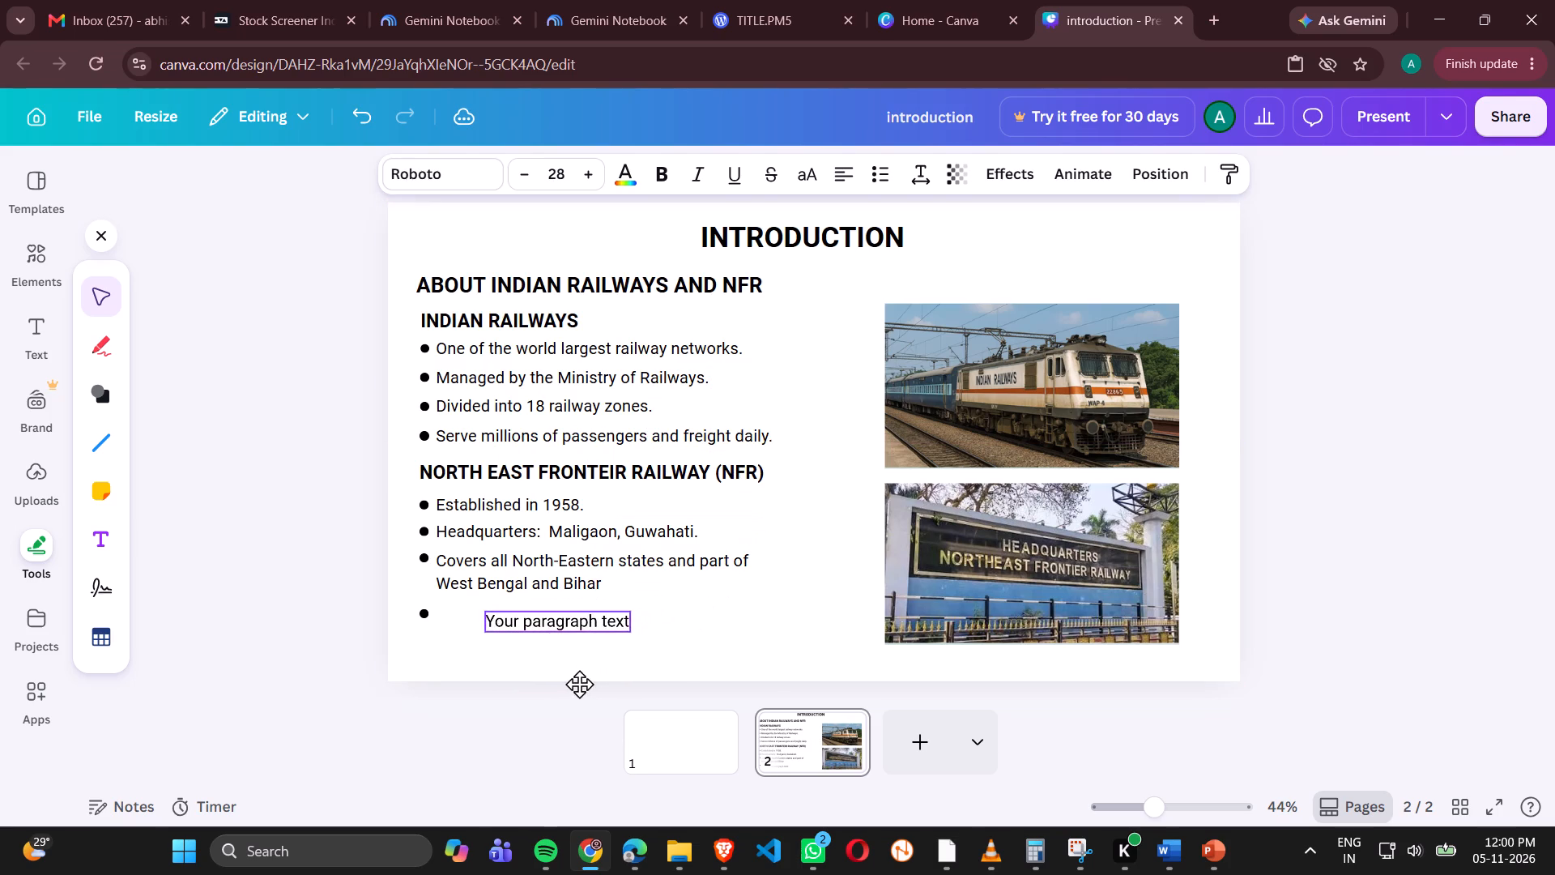
pyautogui.moveTo(579, 684); pyautogui.dragTo(532, 675)
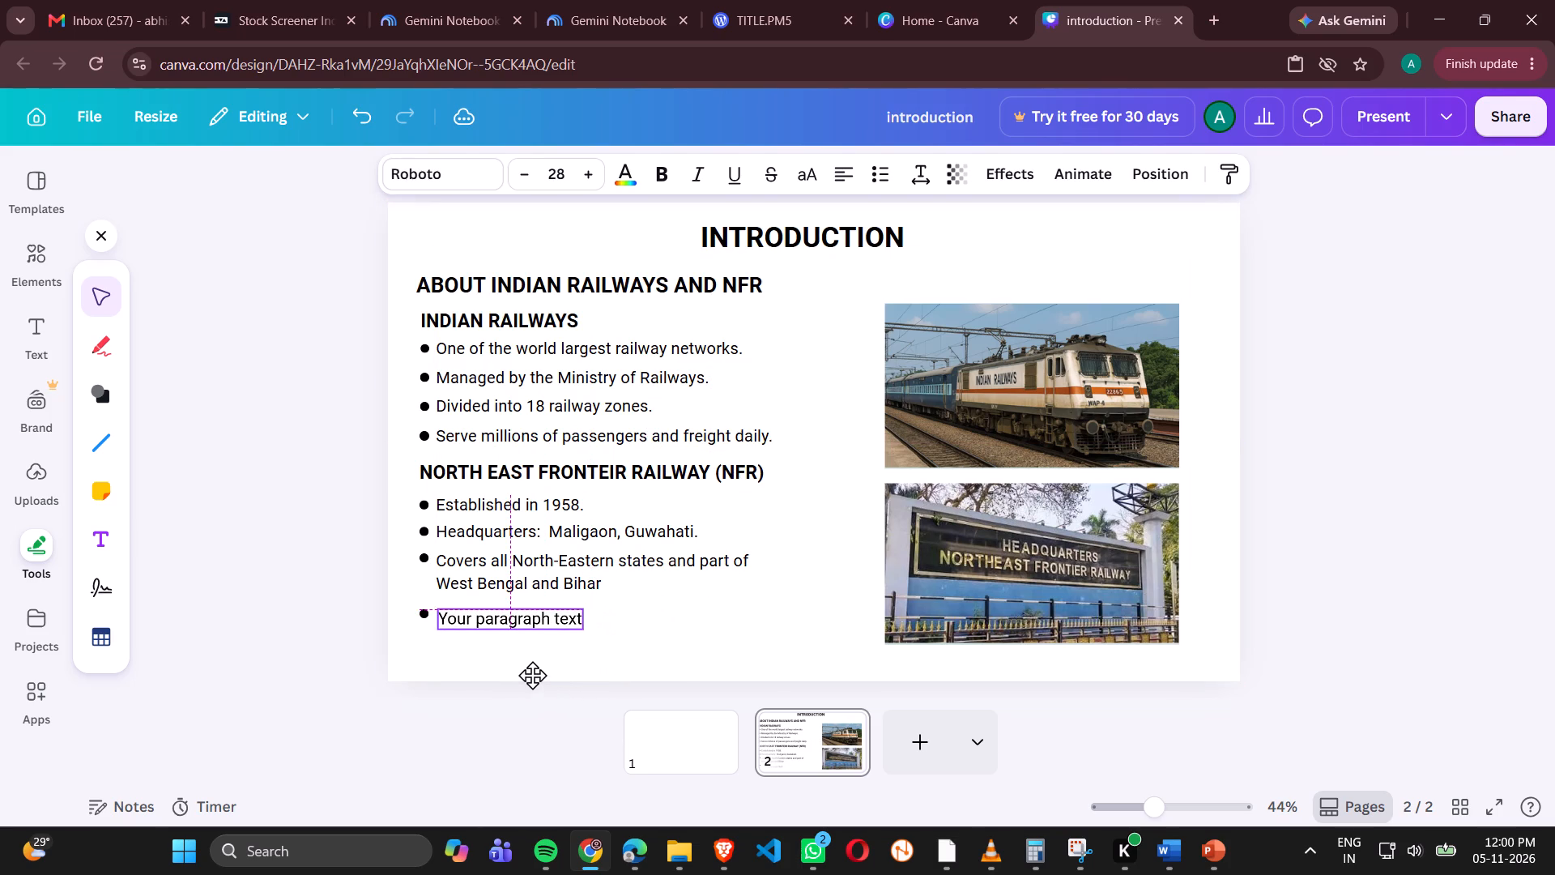
pyautogui.moveTo(532, 675); pyautogui.dragTo(535, 673)
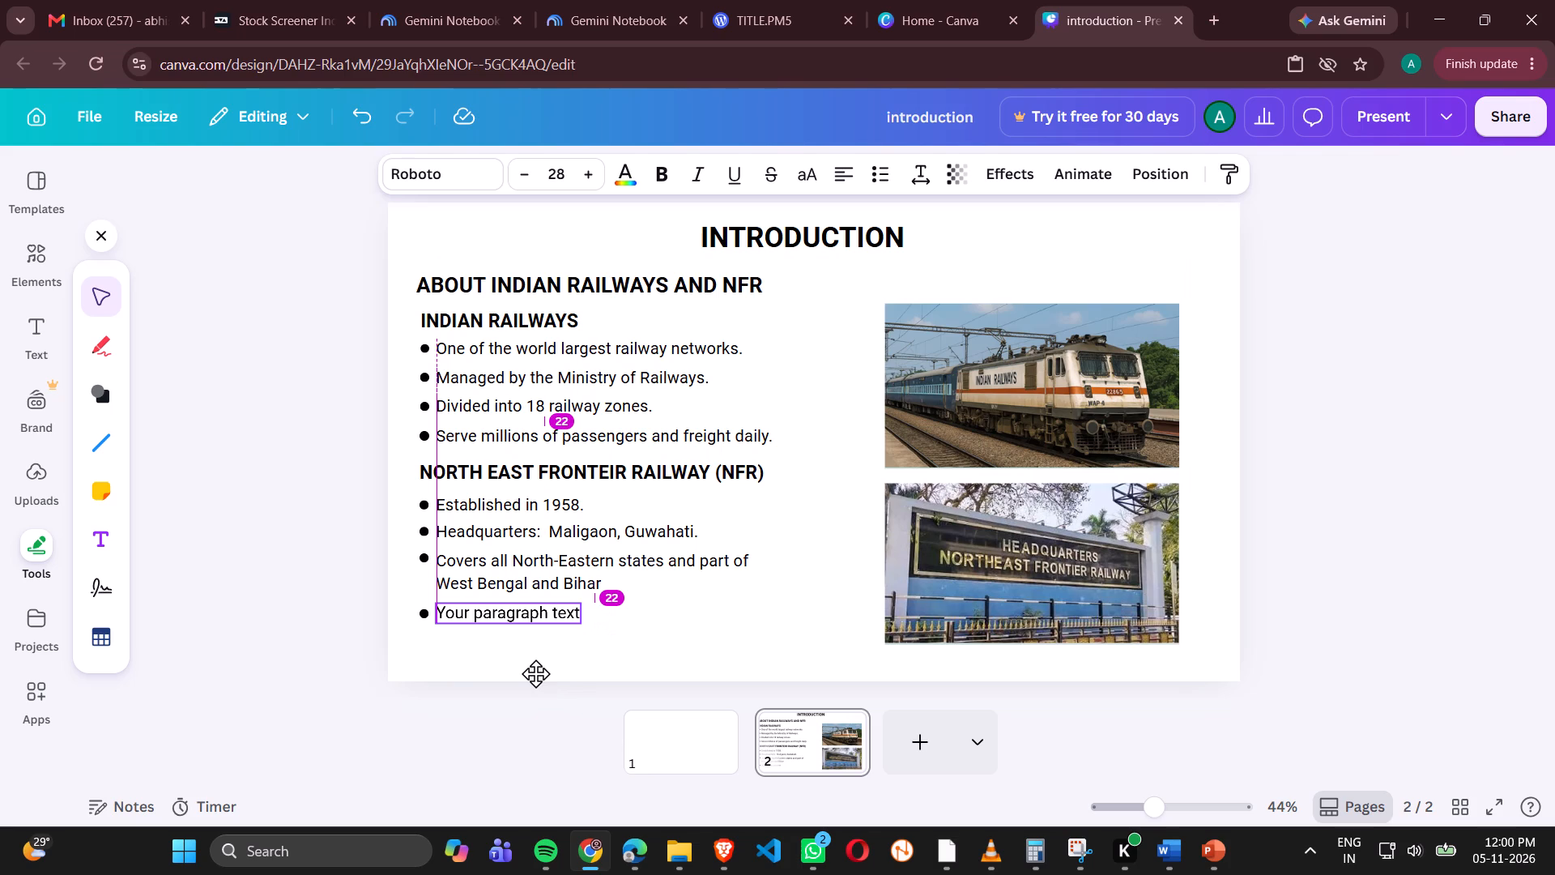
pyautogui.moveTo(535, 673); pyautogui.dragTo(536, 675)
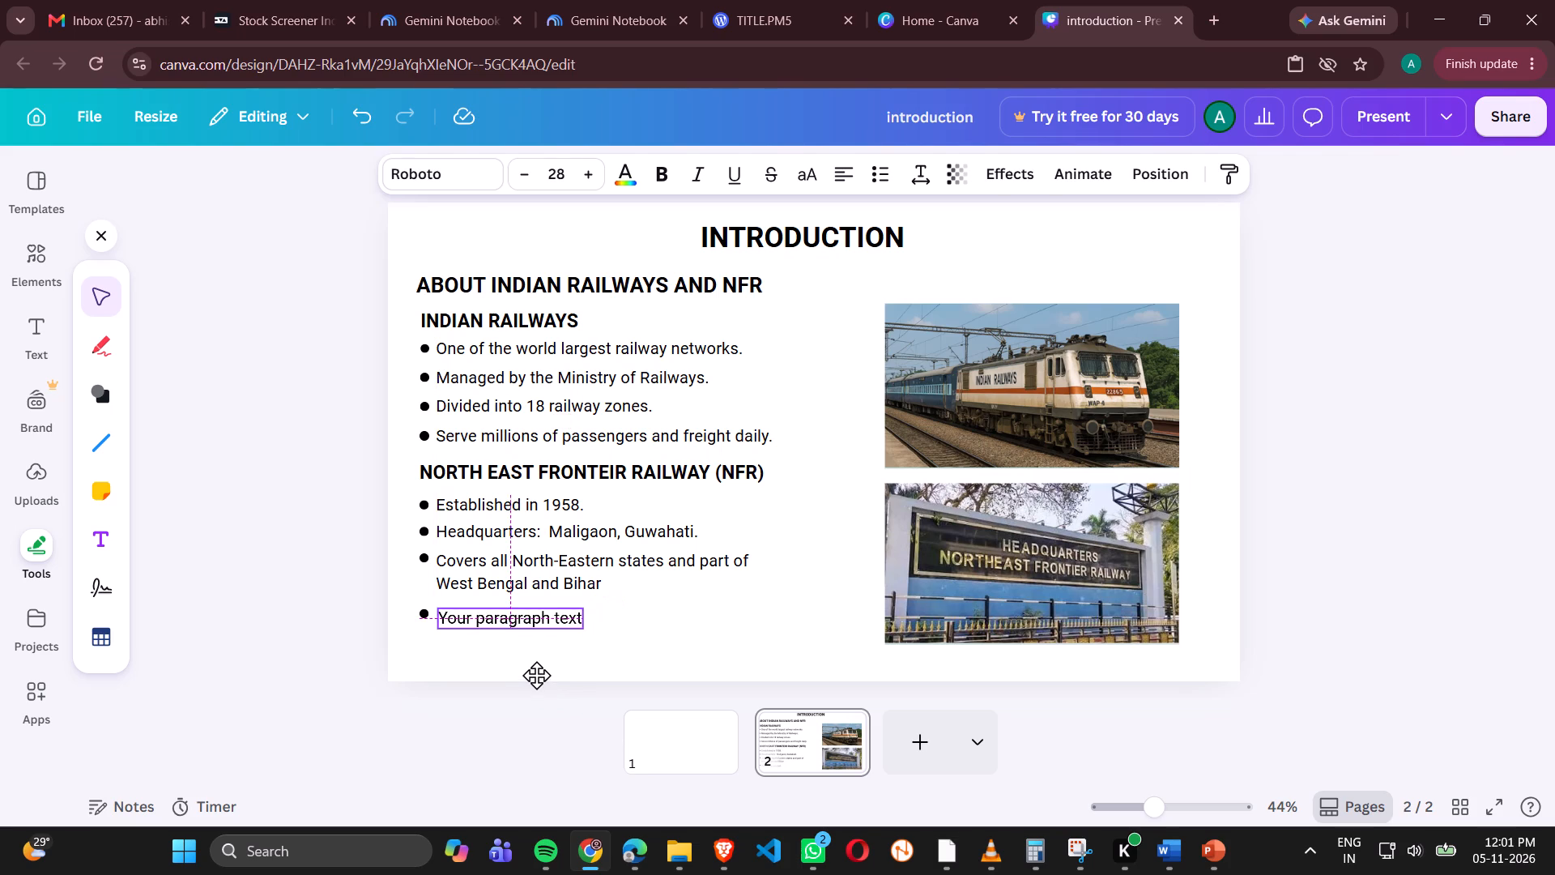
pyautogui.moveTo(536, 675); pyautogui.dragTo(536, 678)
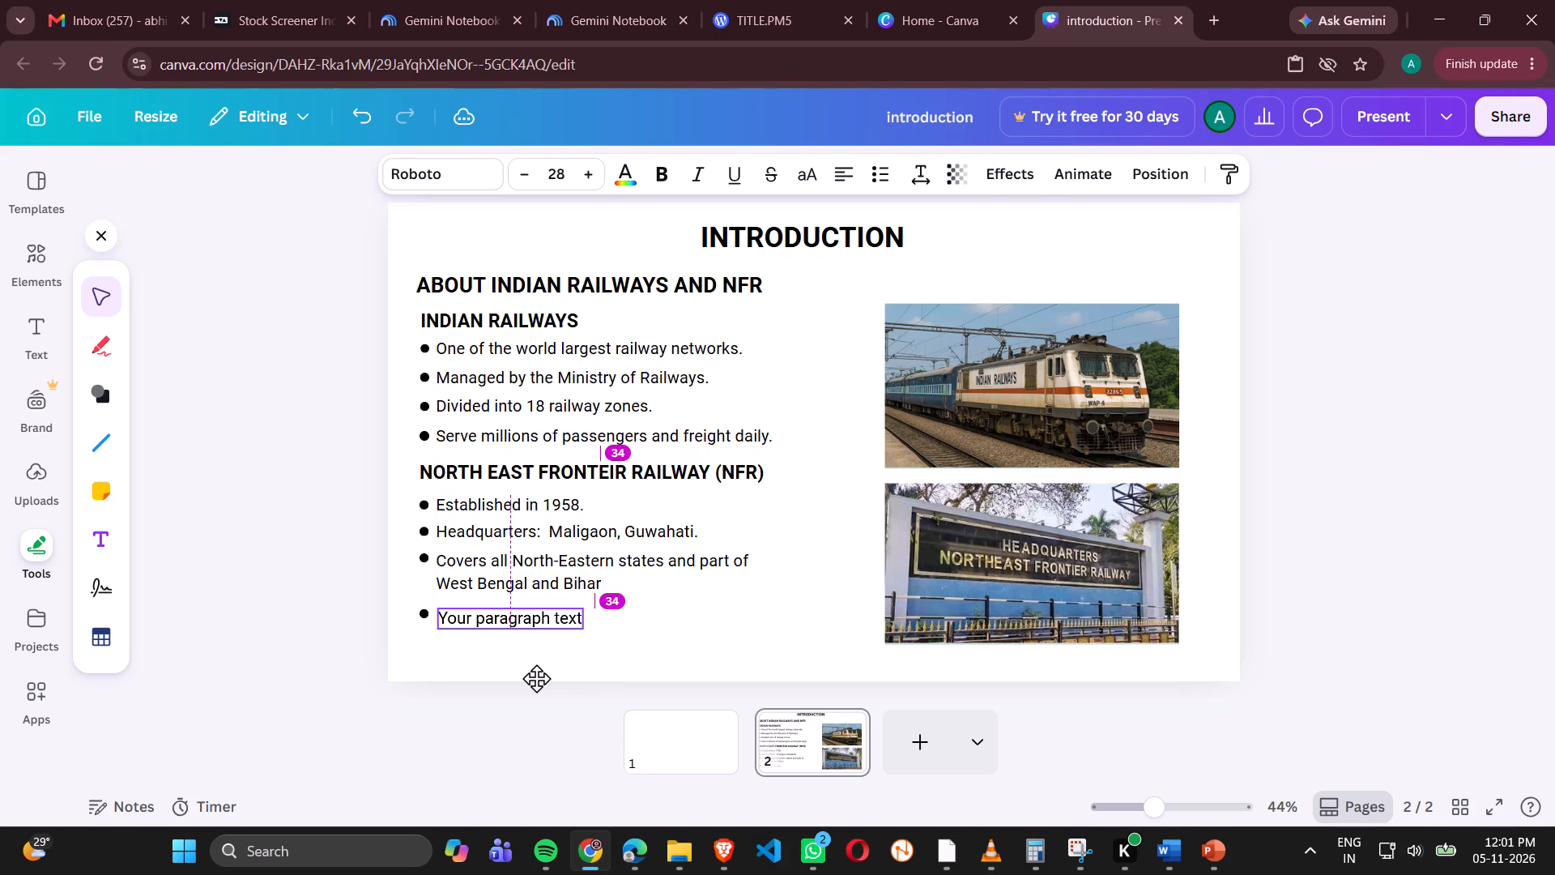
pyautogui.moveTo(536, 678); pyautogui.dragTo(535, 674)
pyautogui.click(534, 609)
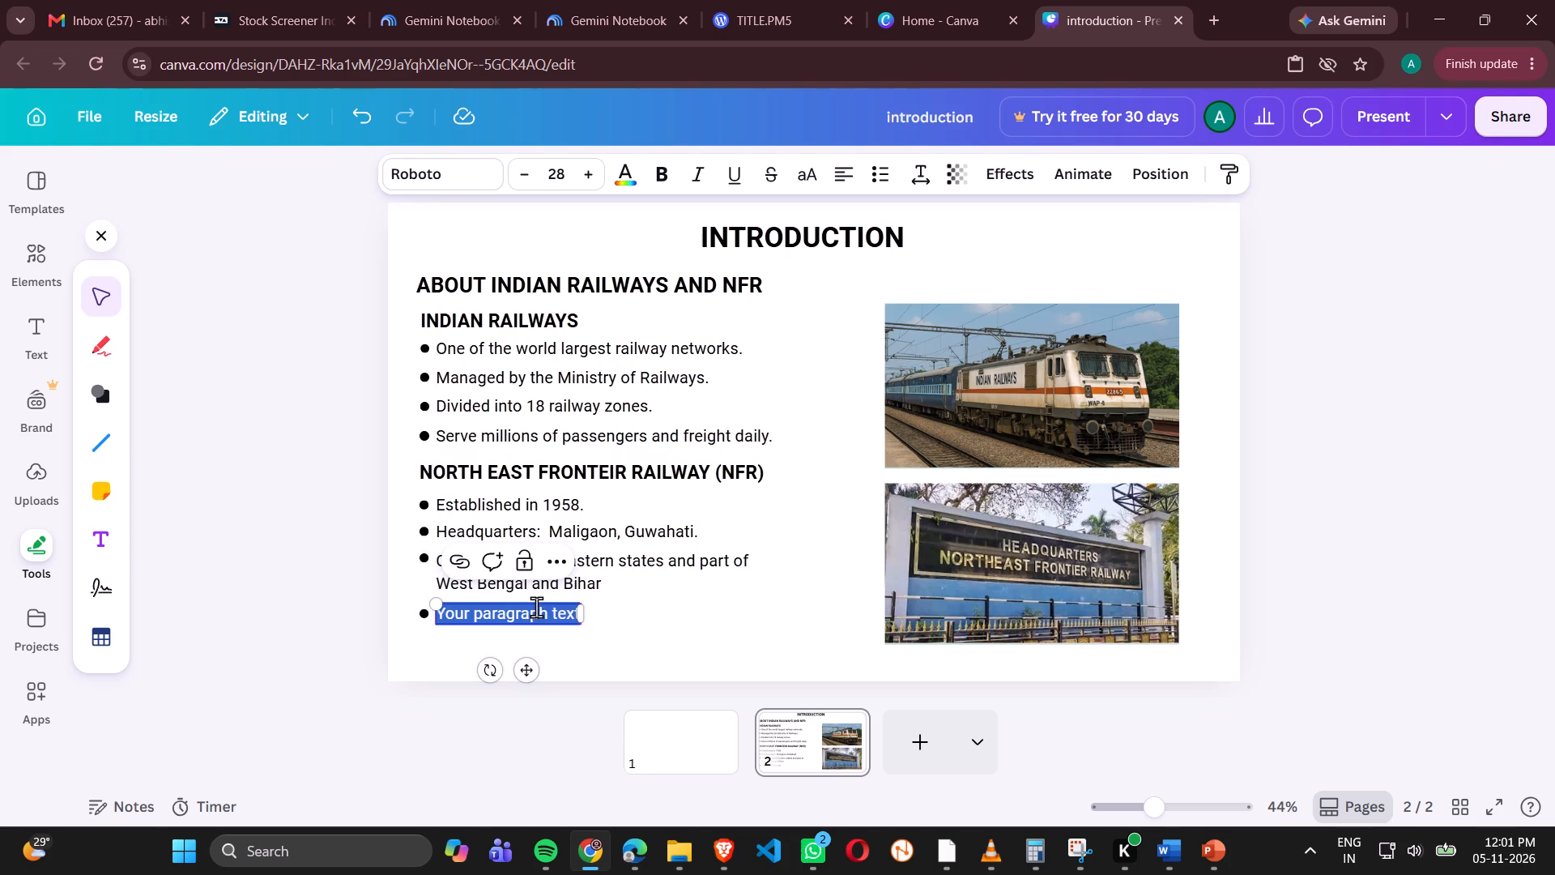
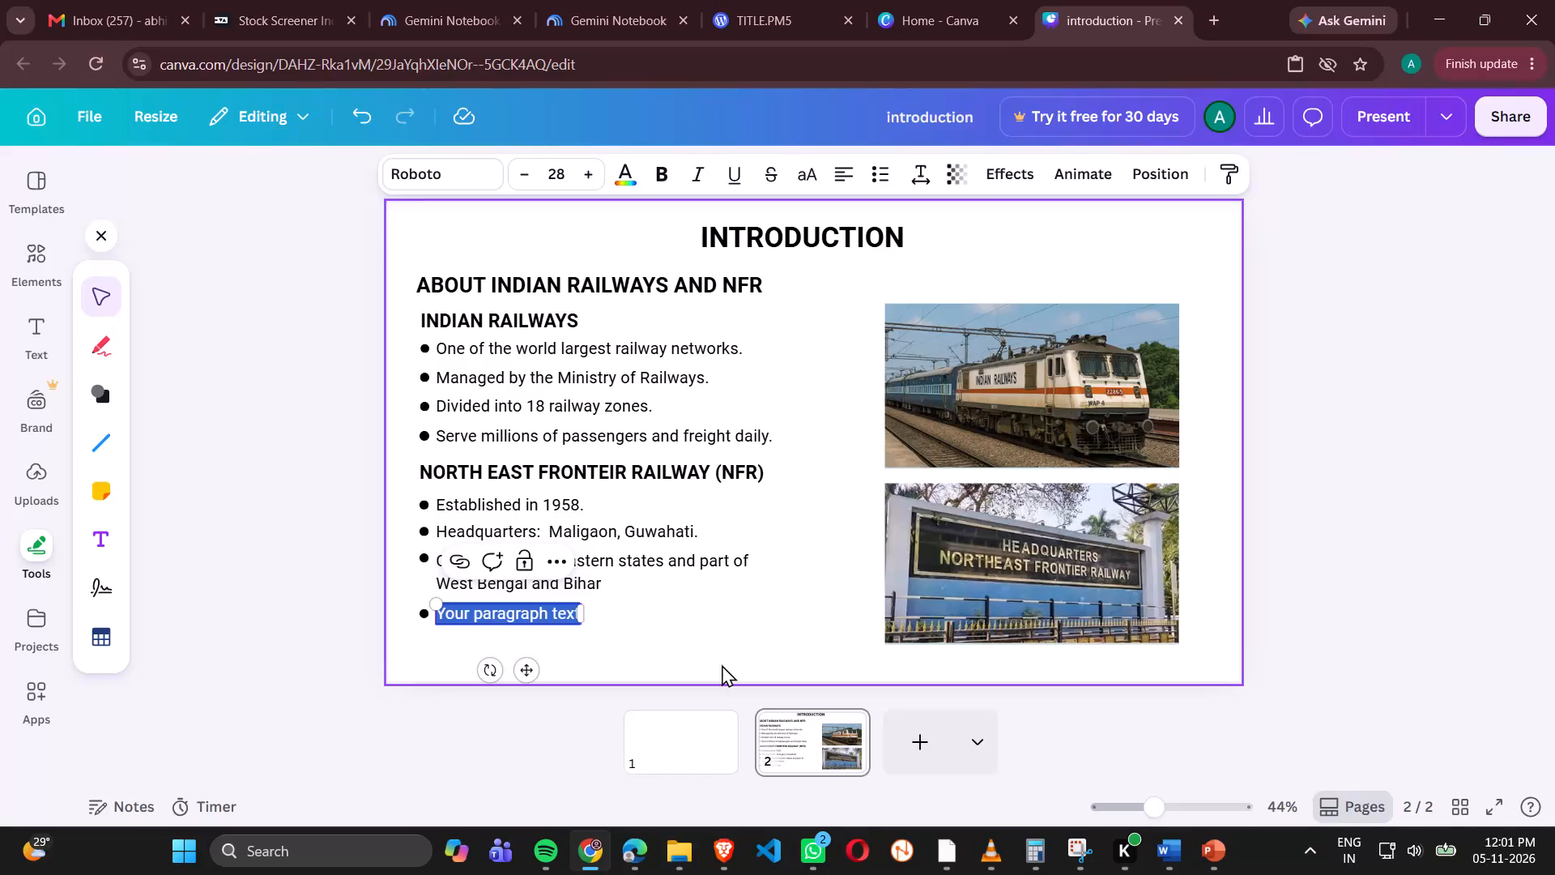
# Replace the placeholder beside the fourth NFR bullet dot with the bullet's text, starting with the letter "v".
pyautogui.press('v')
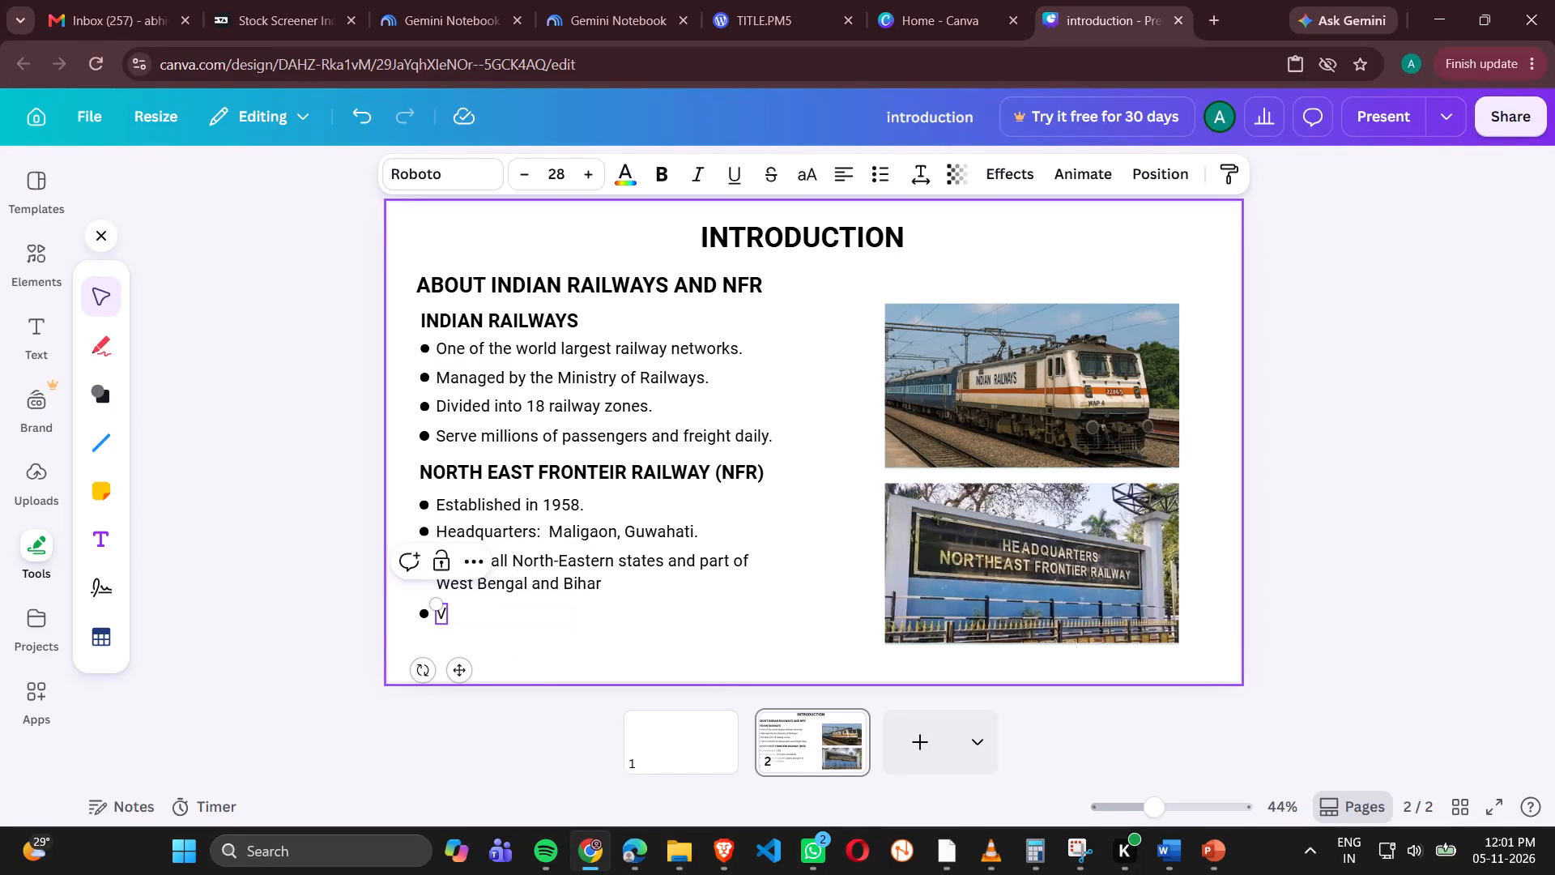
# Complete the text beside the fourth NFR bullet dot so it reads "Vital for transportation".
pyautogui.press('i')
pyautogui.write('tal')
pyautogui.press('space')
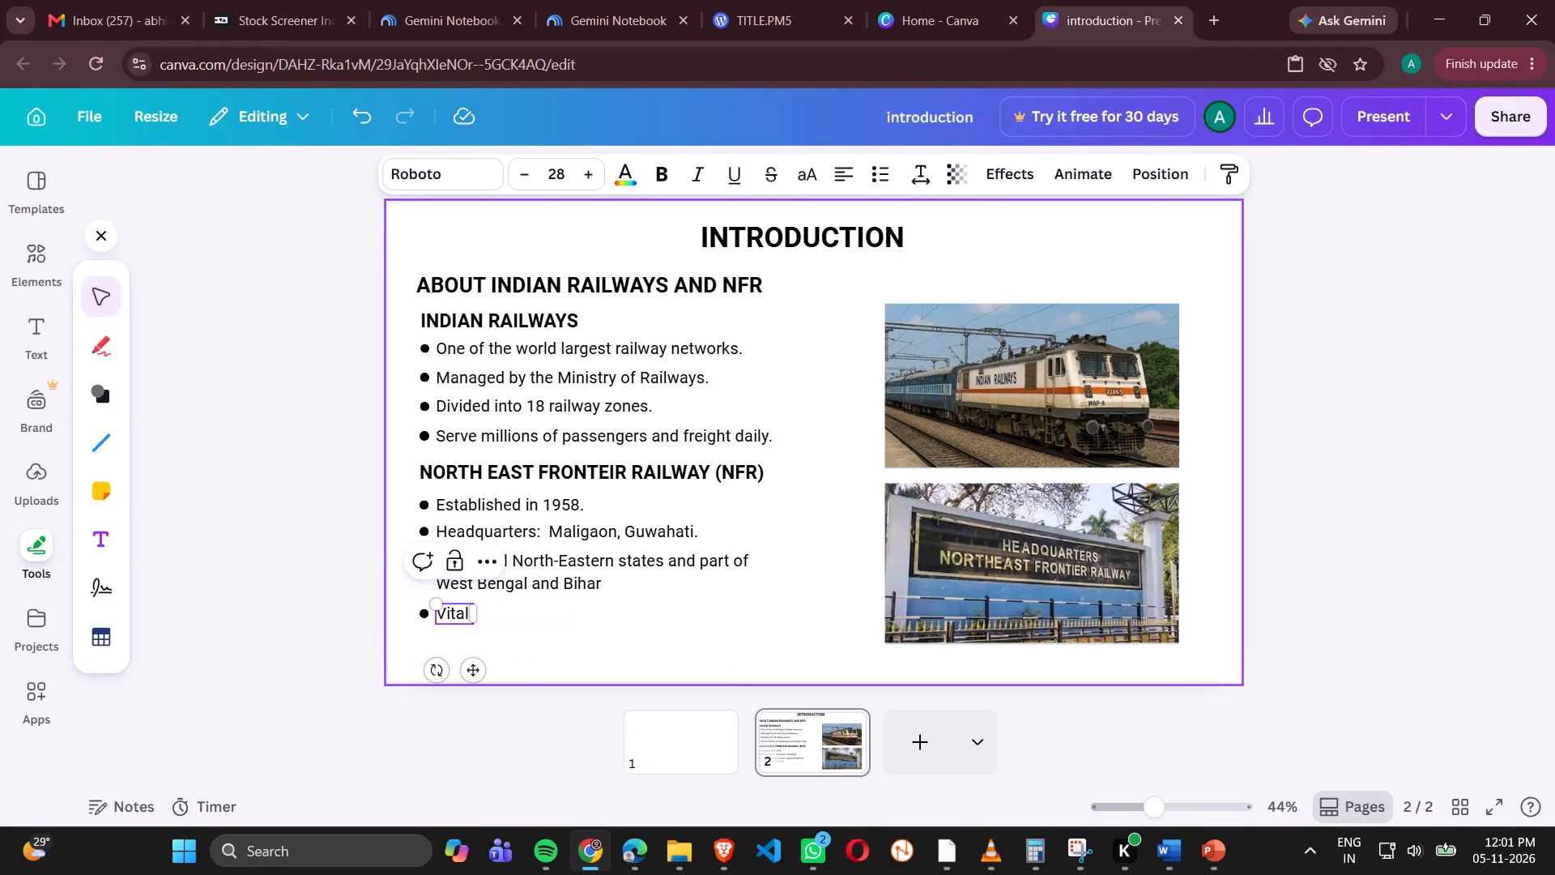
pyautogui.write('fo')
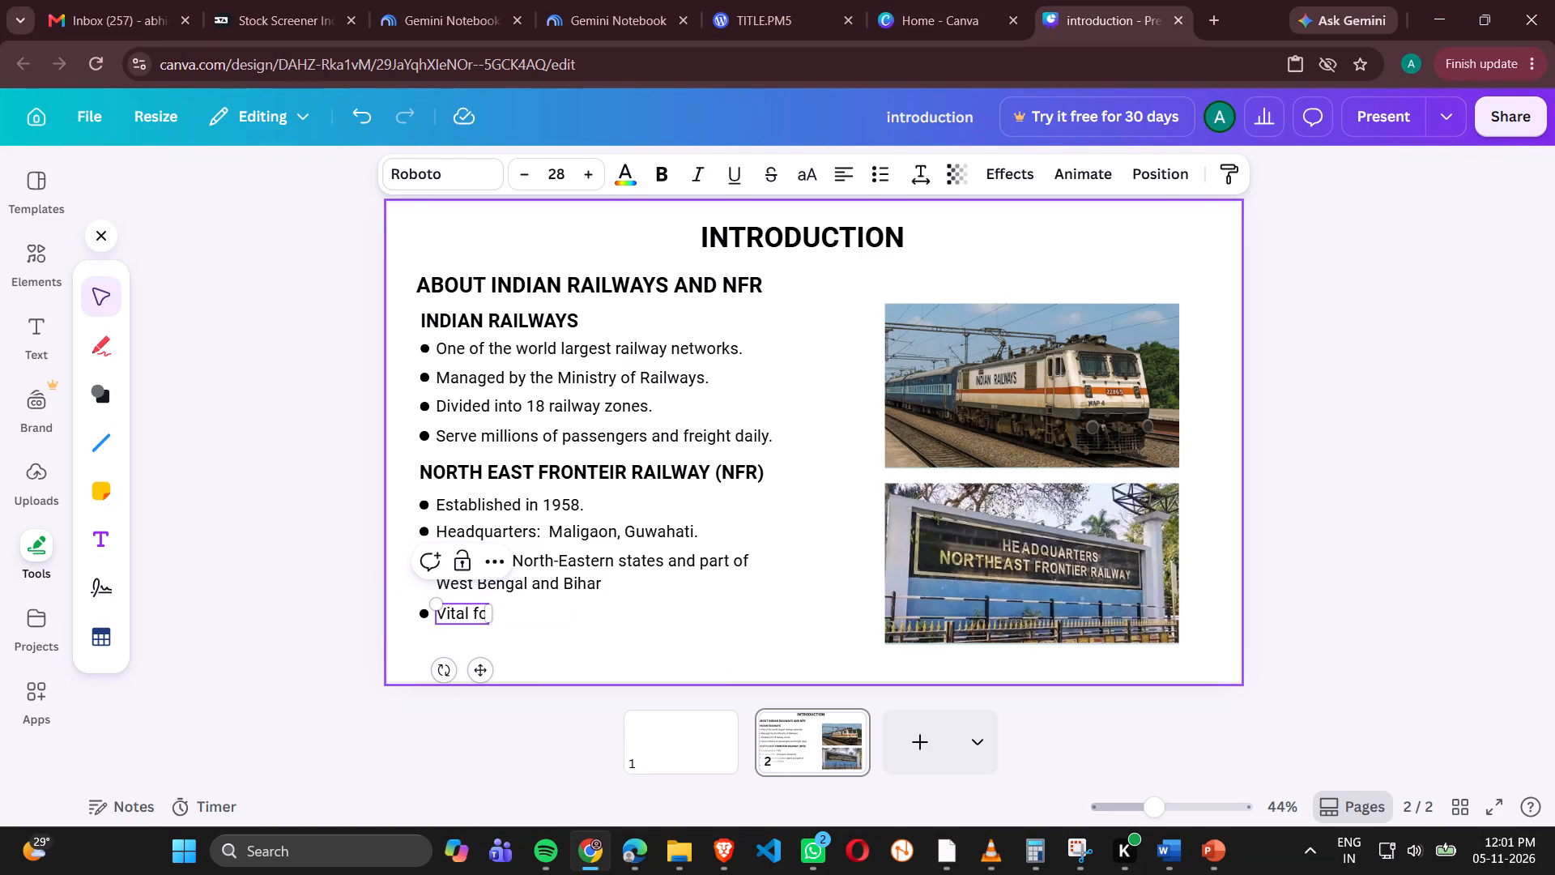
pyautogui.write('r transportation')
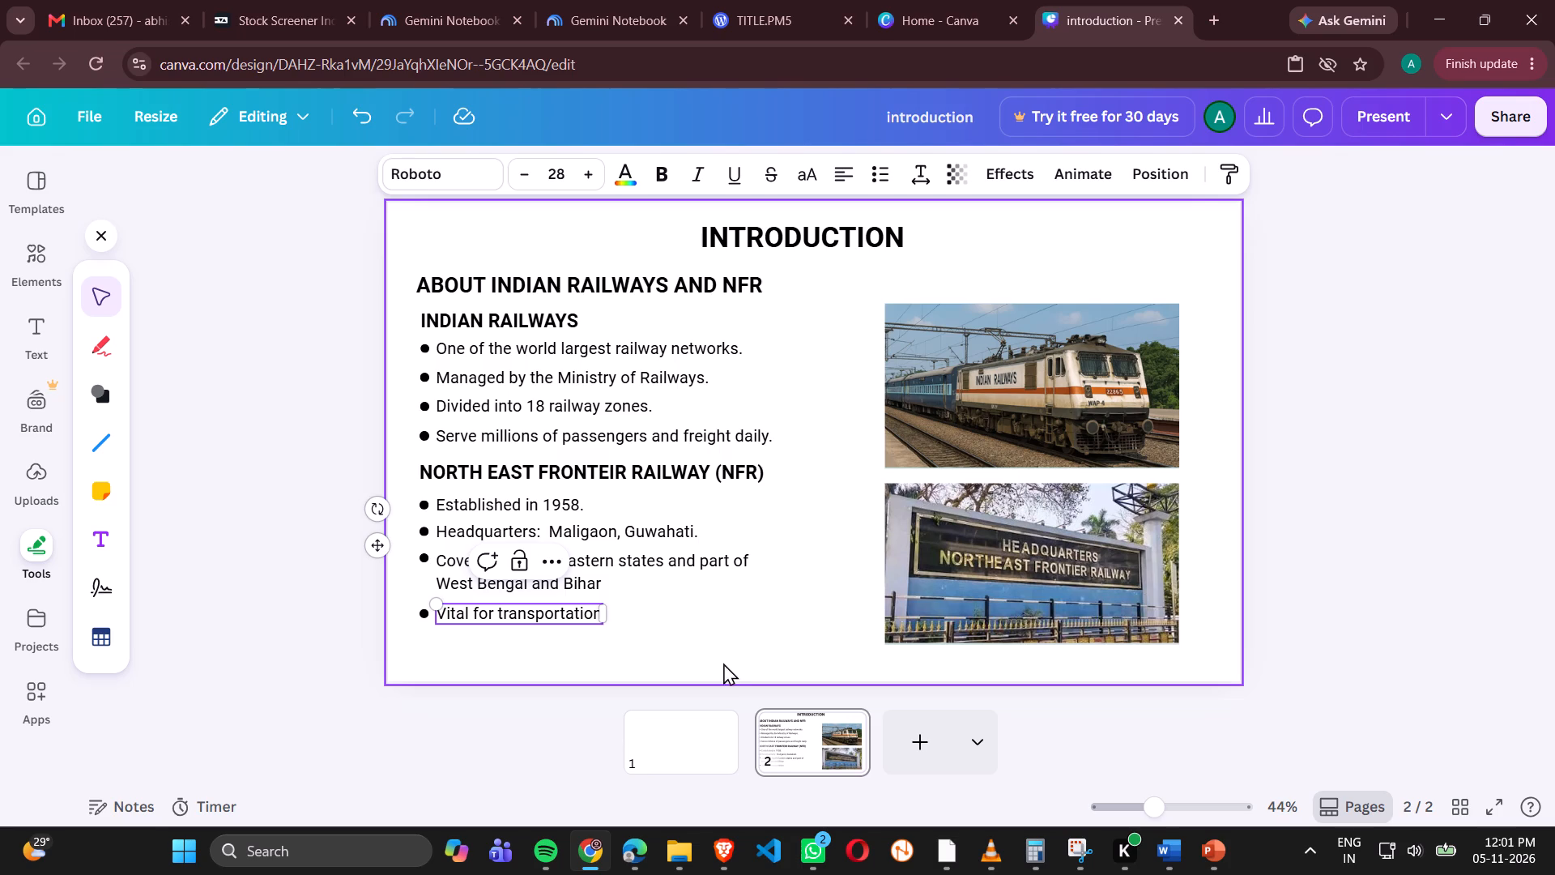
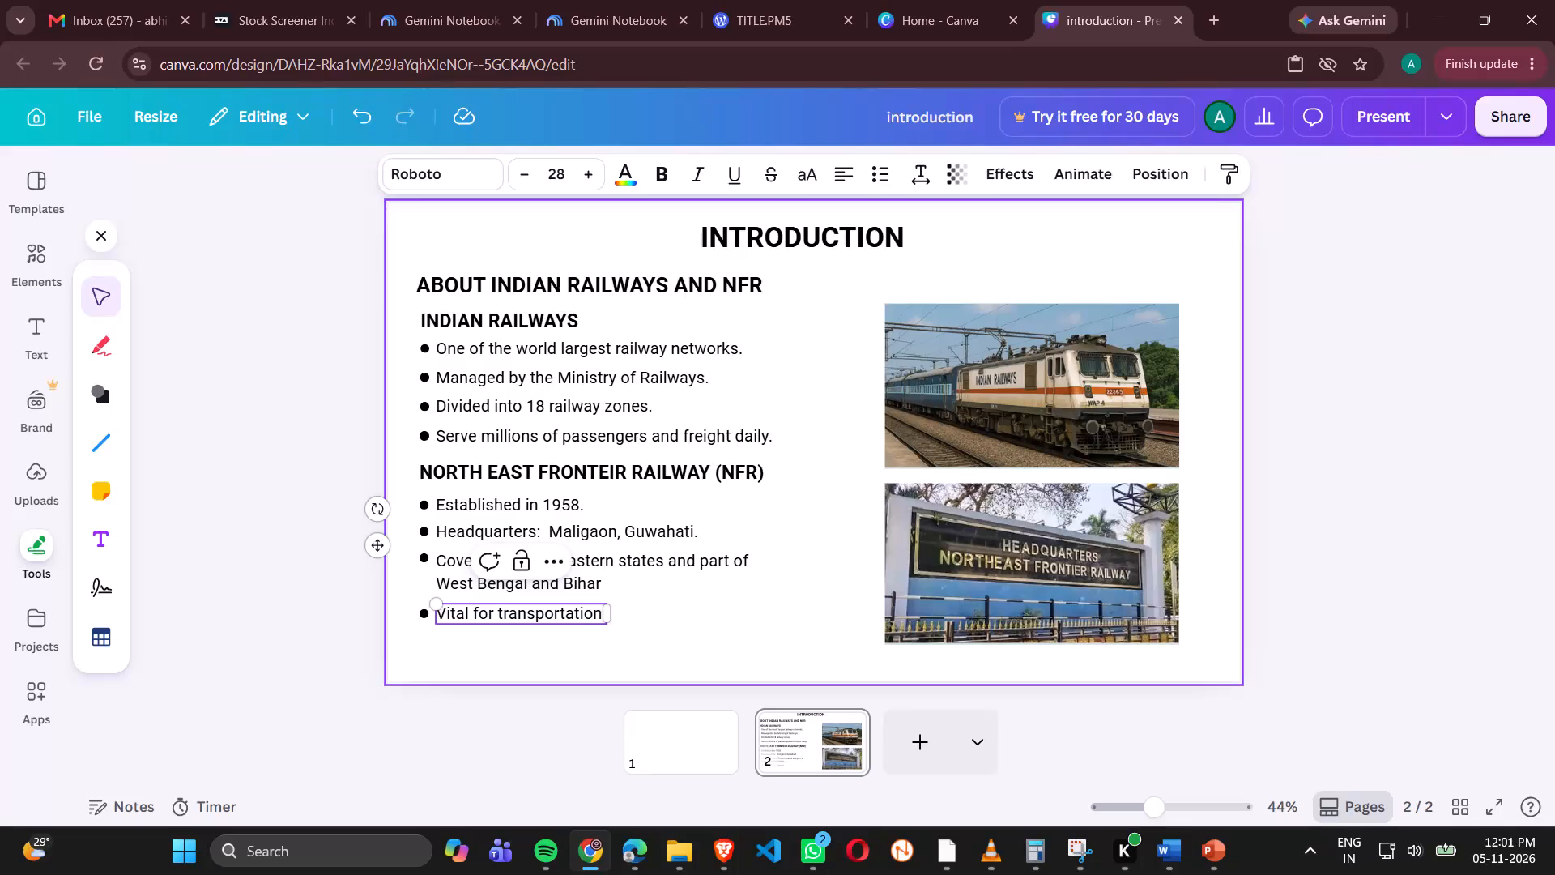
# Continue the fourth NFR bullet after "Vital for transportation" with the words "and defence logistics".
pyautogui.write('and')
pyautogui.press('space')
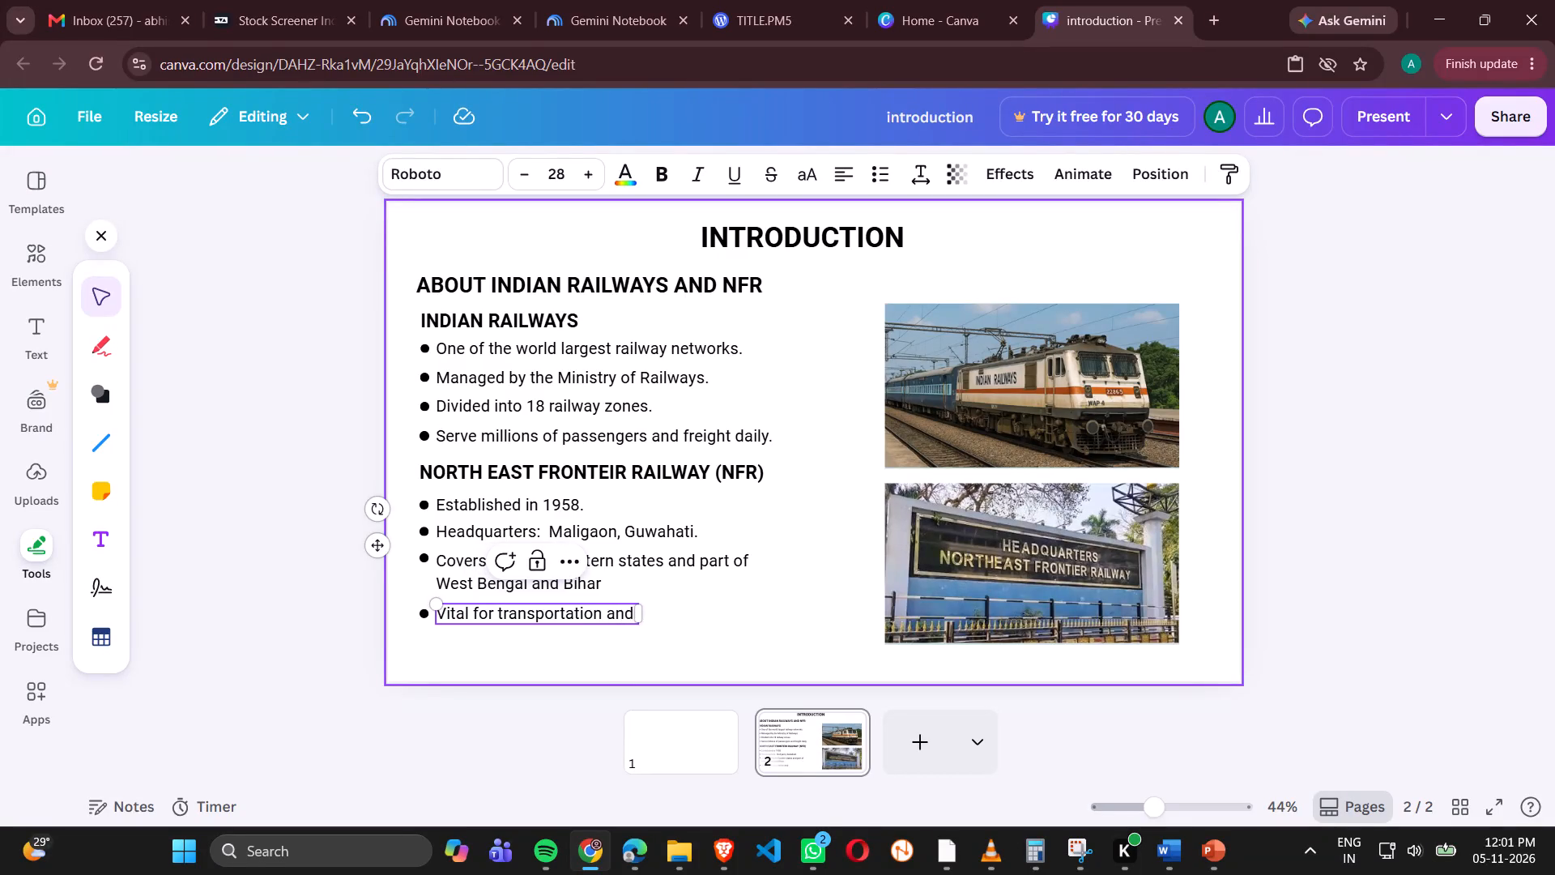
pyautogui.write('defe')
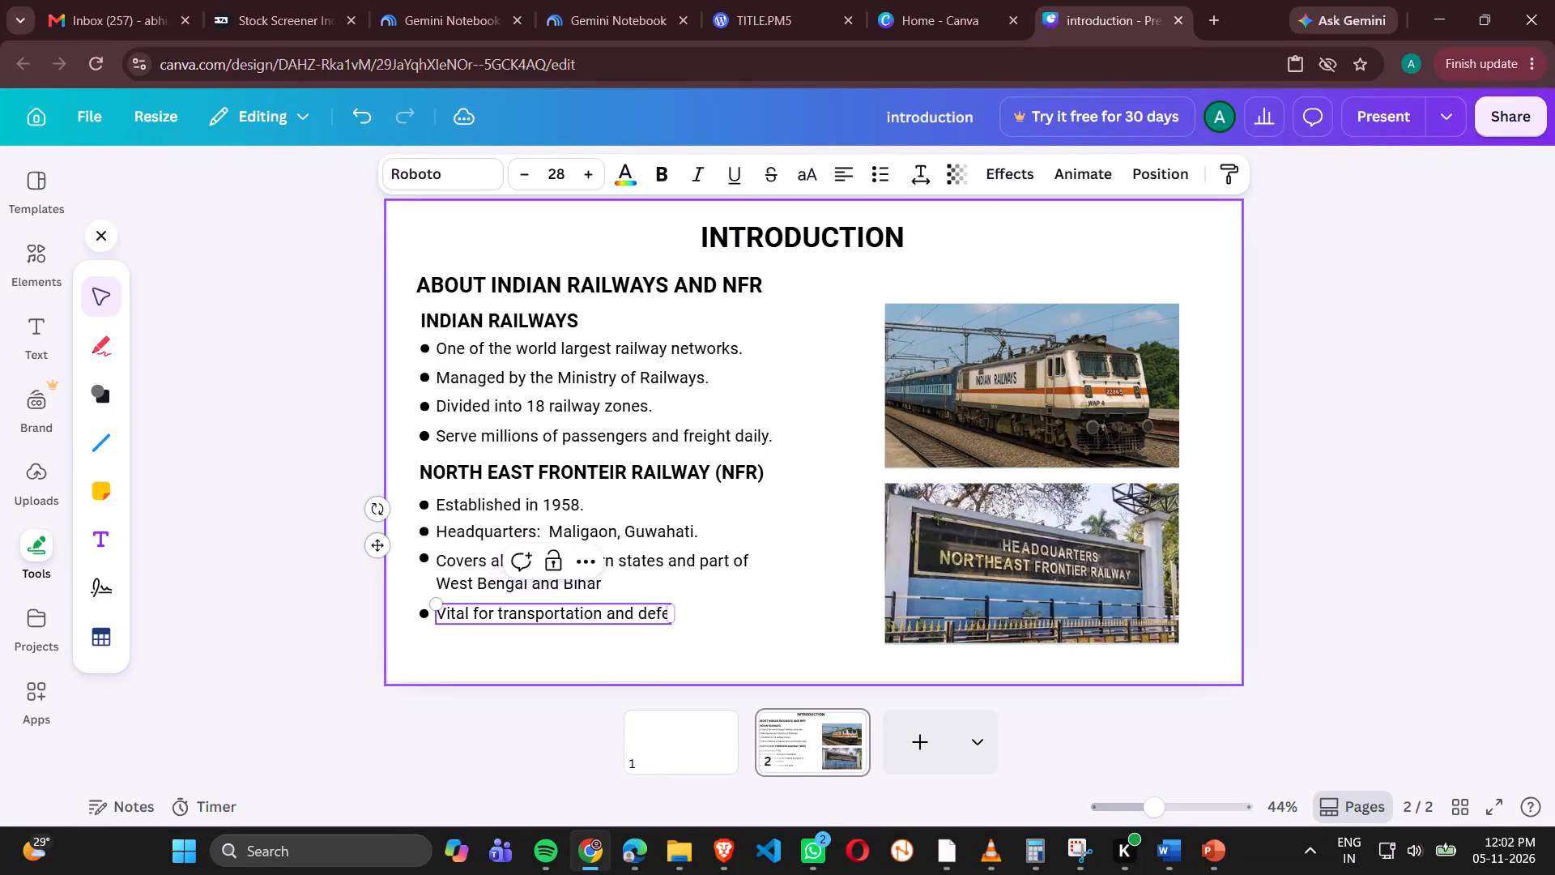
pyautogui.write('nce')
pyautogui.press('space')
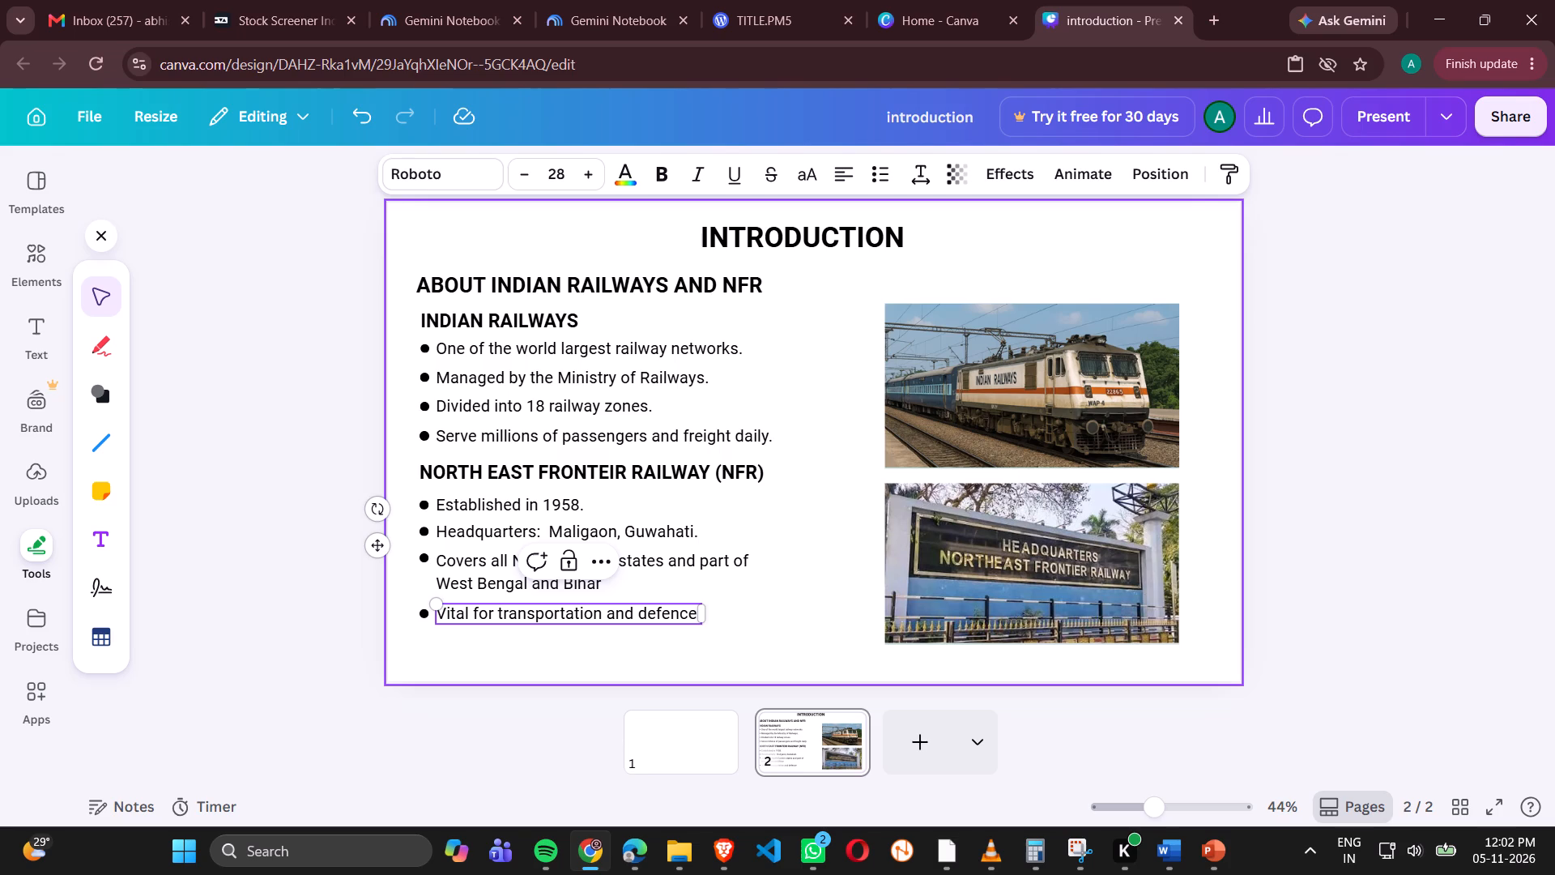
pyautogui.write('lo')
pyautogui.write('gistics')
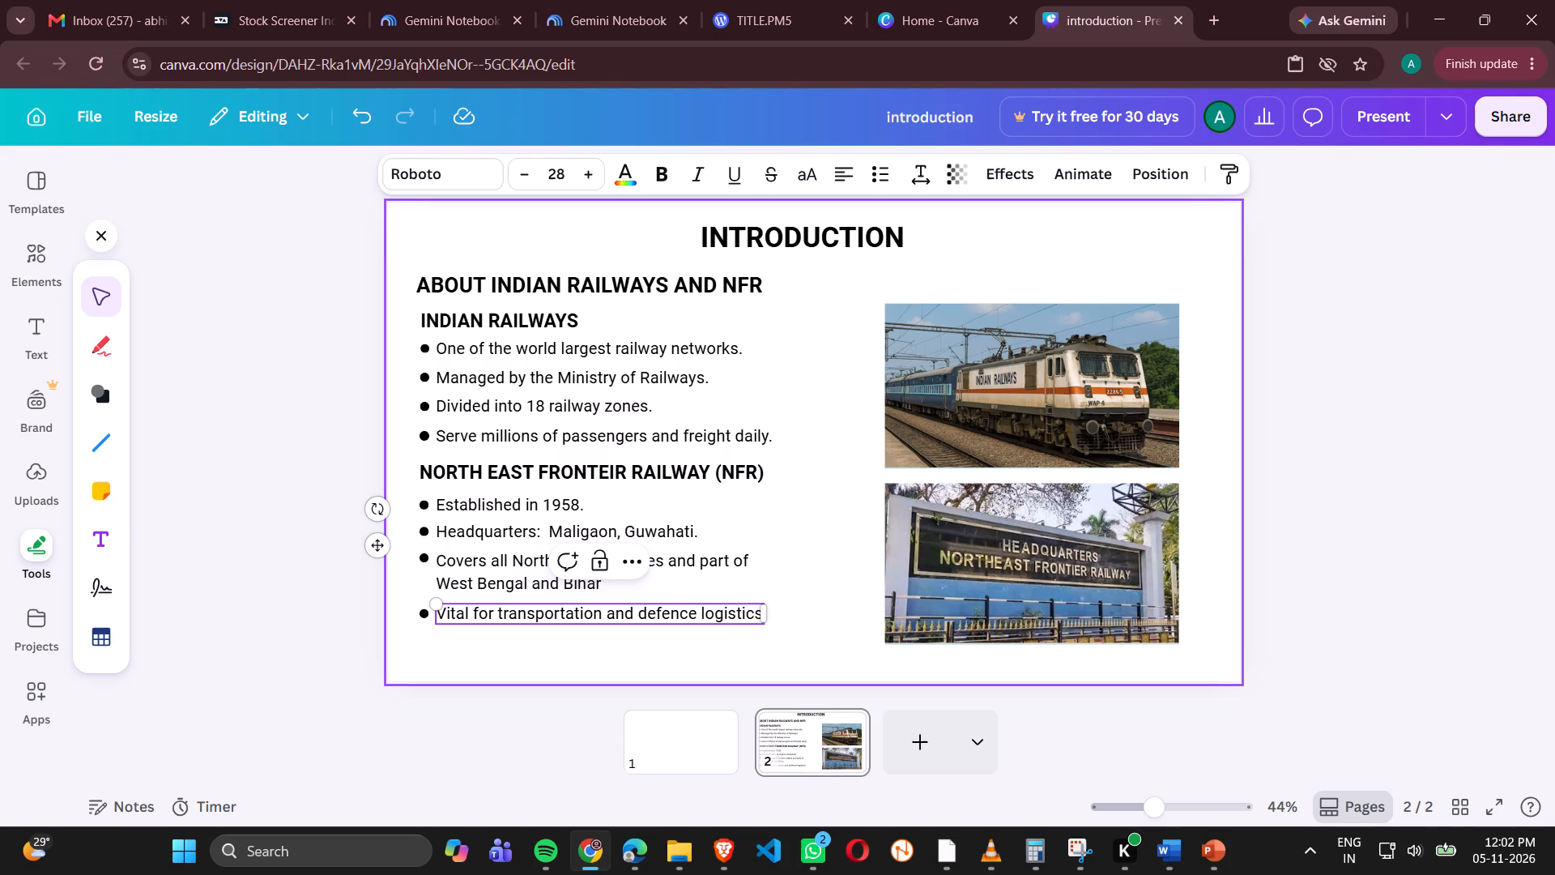
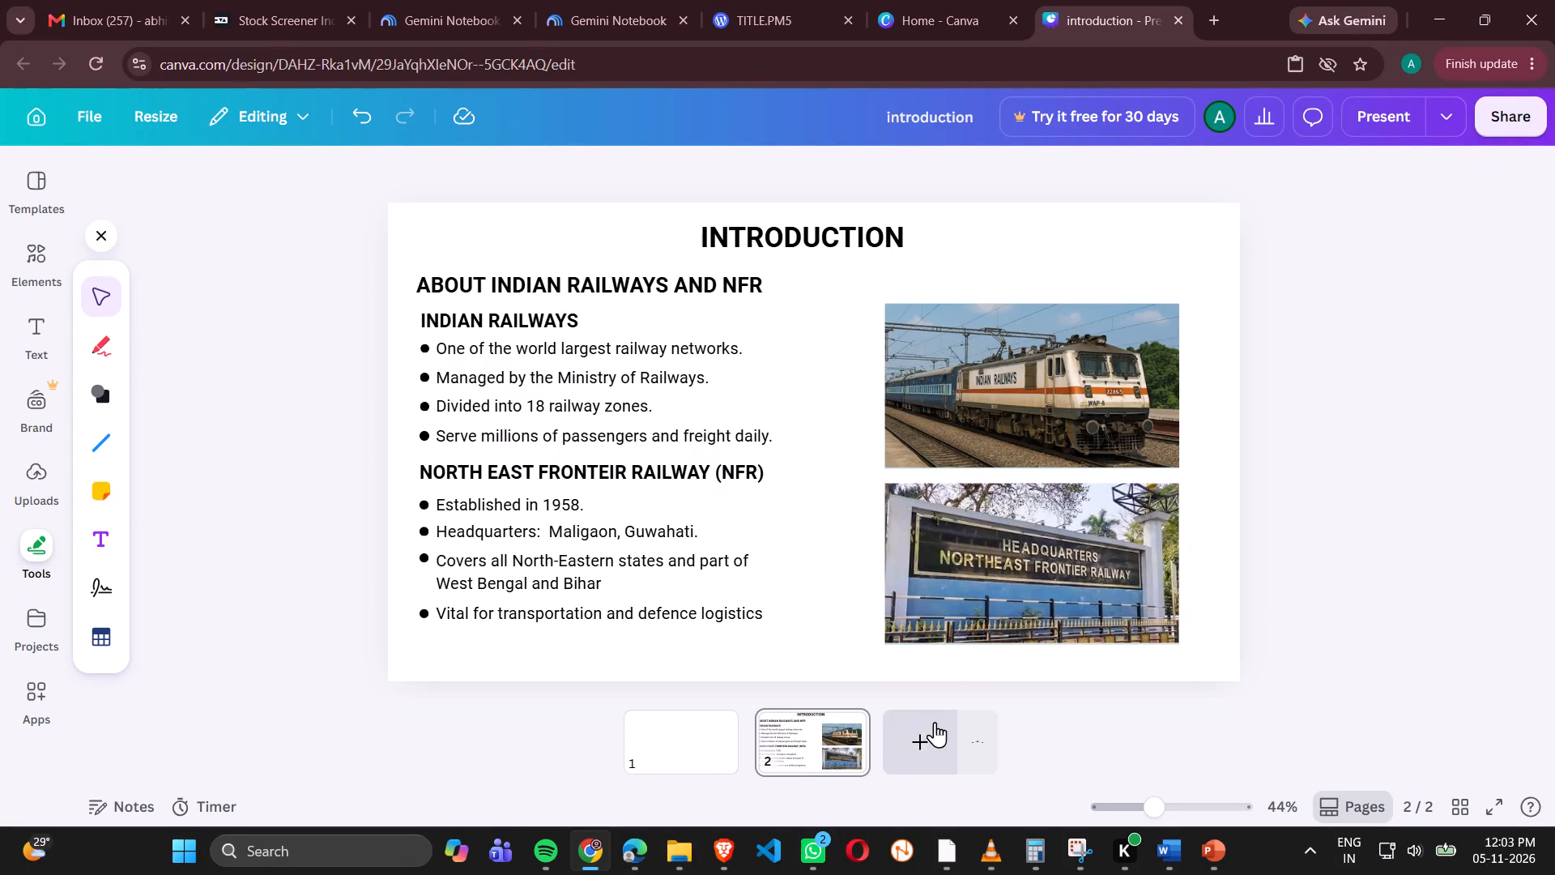
# Add a new blank page after the introduction slide as page 3.
pyautogui.click(914, 749)
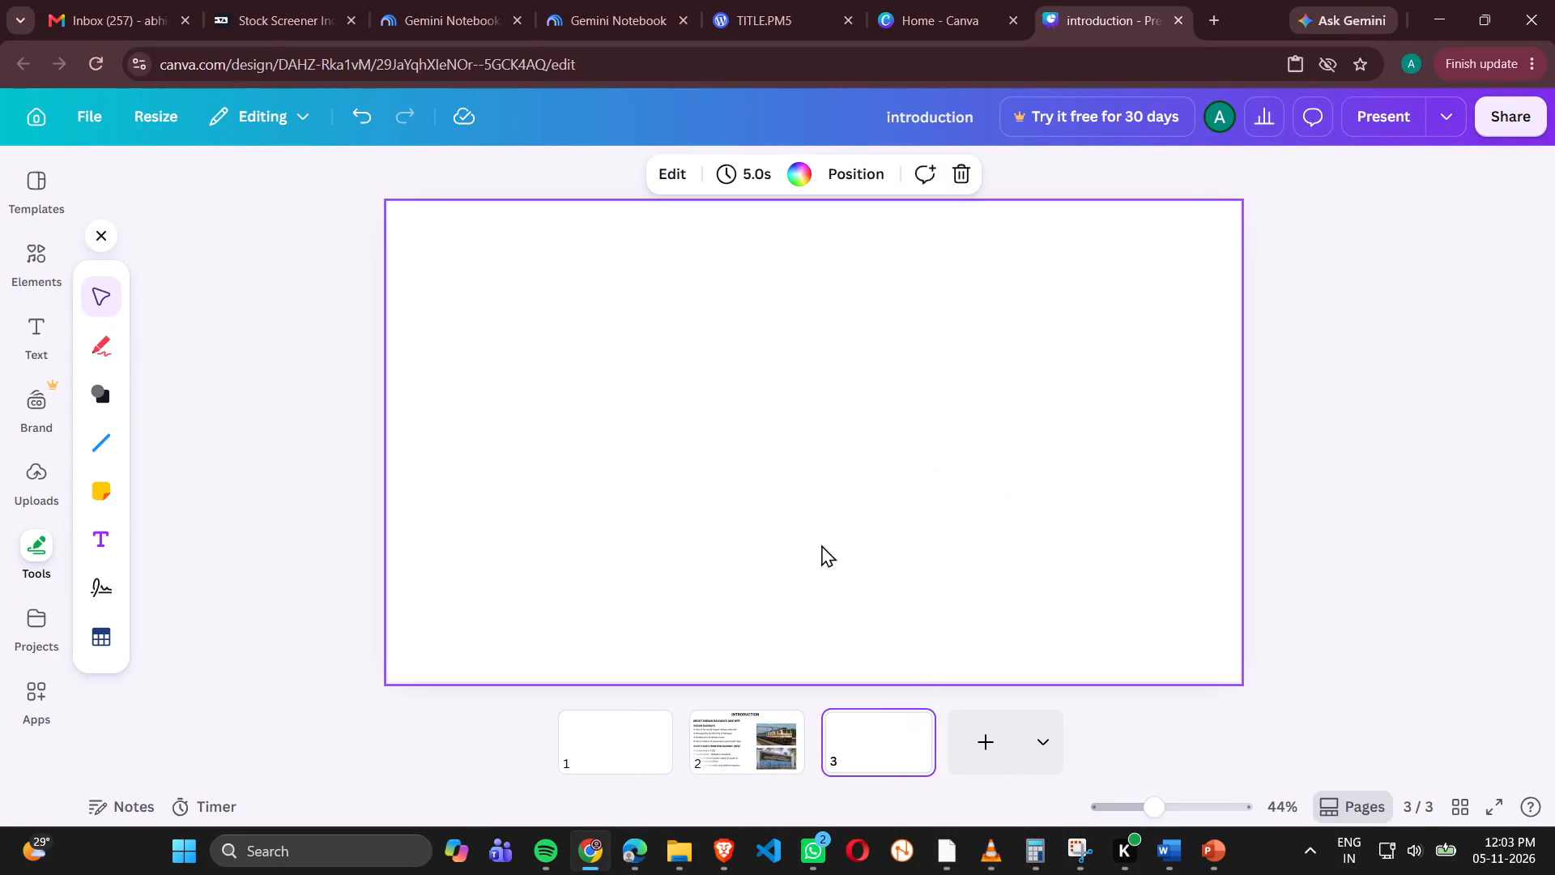